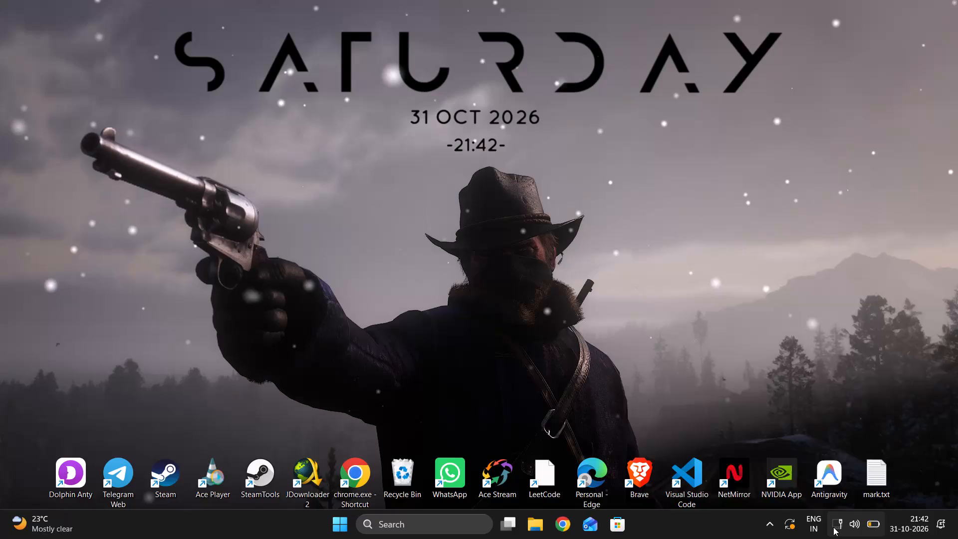
# Open Google Chrome with the user profile that has the purple "I" avatar.
pyautogui.click(497, 303)
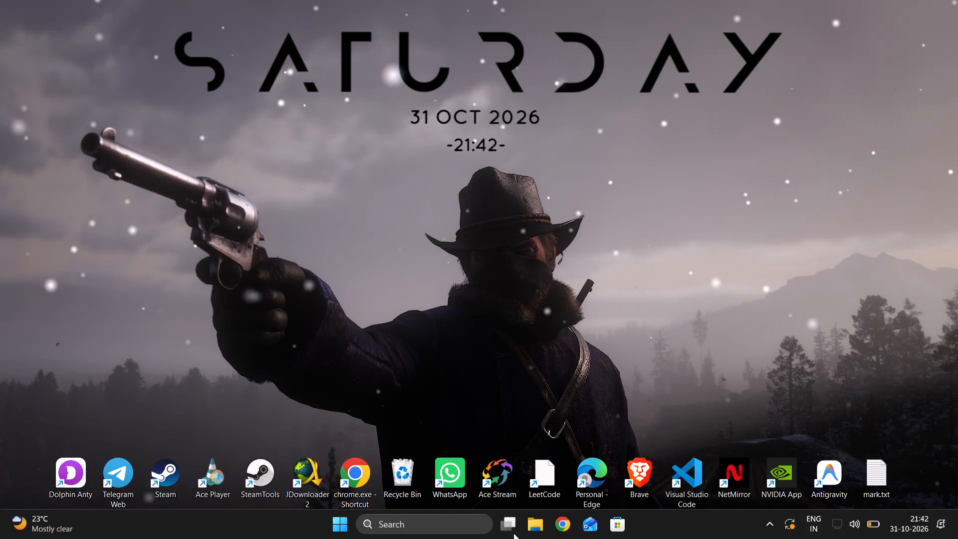
pyautogui.click(571, 525)
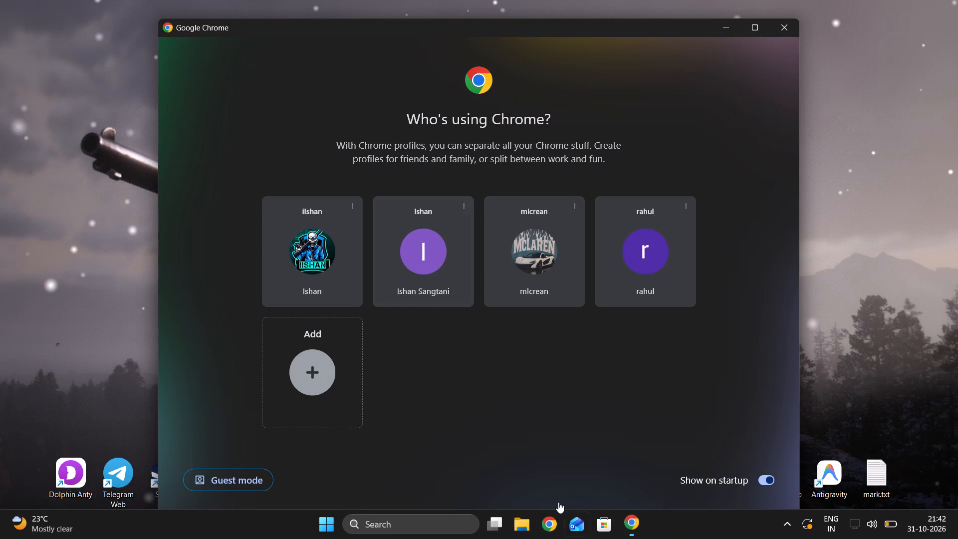
pyautogui.click(417, 266)
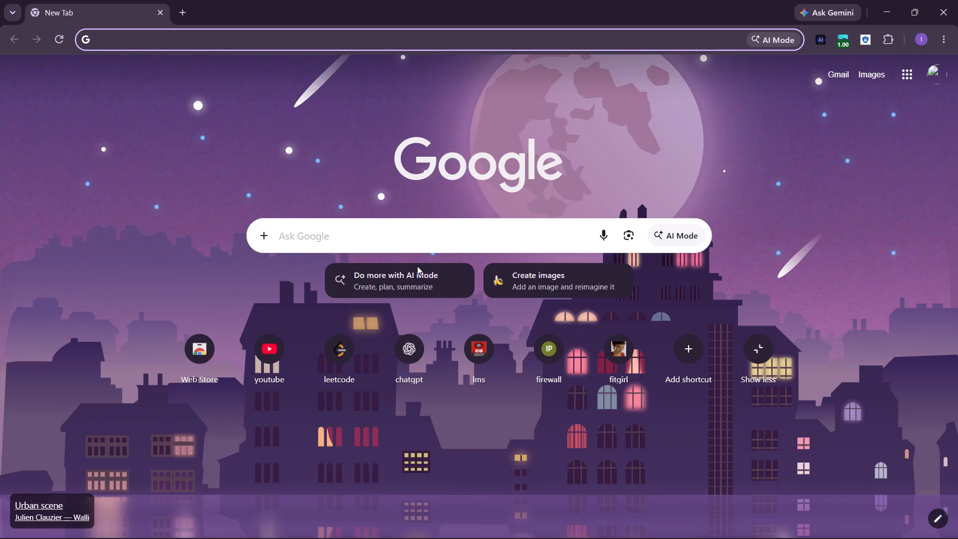
# Open YouTube from the new tab page's shortcuts.
pyautogui.doubleClick(259, 345)
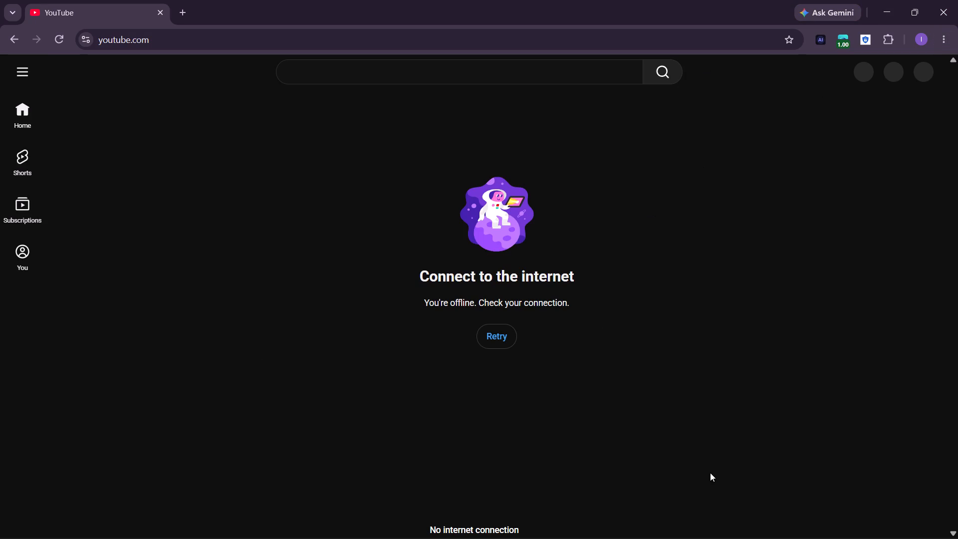
# Turn on Wi-Fi in the system quick settings and check the list of available networks.
pyautogui.click(876, 518)
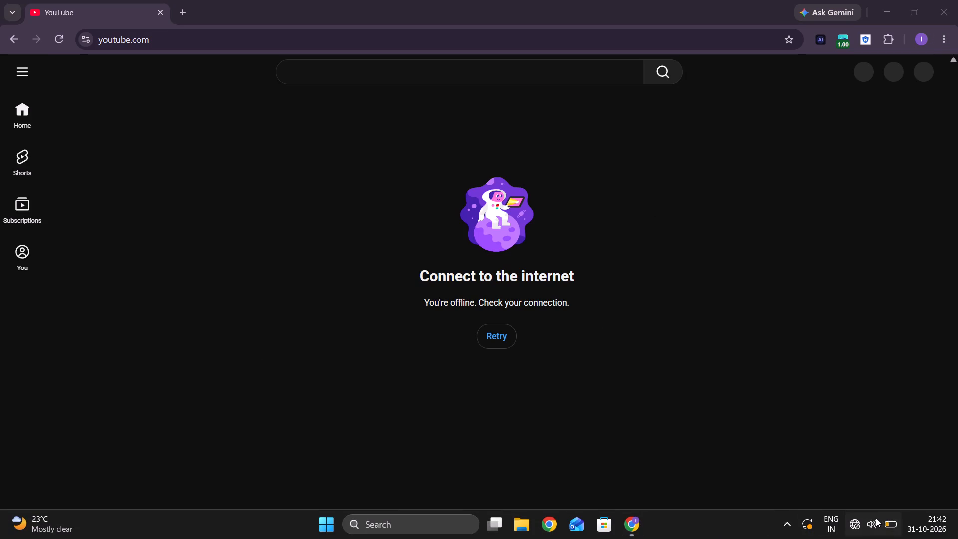
pyautogui.click(760, 295)
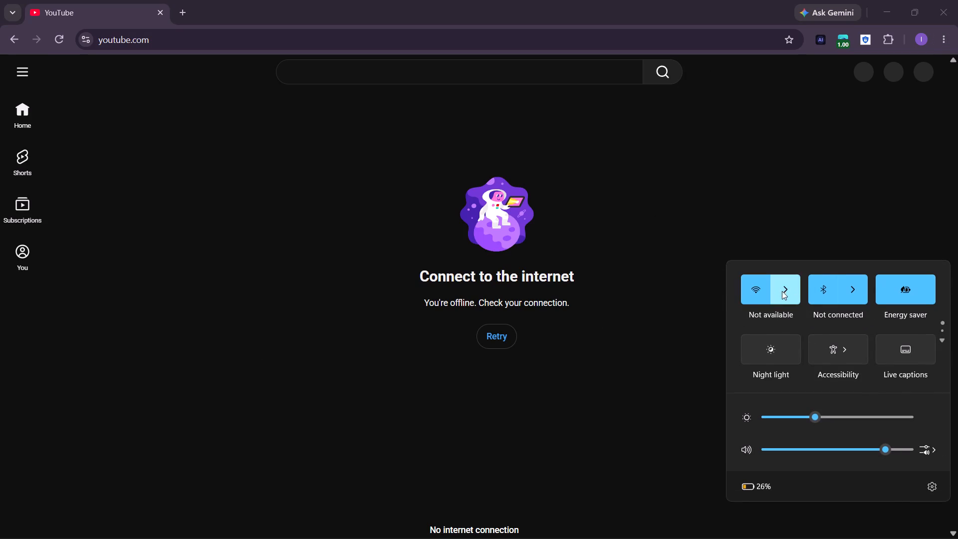
pyautogui.click(785, 289)
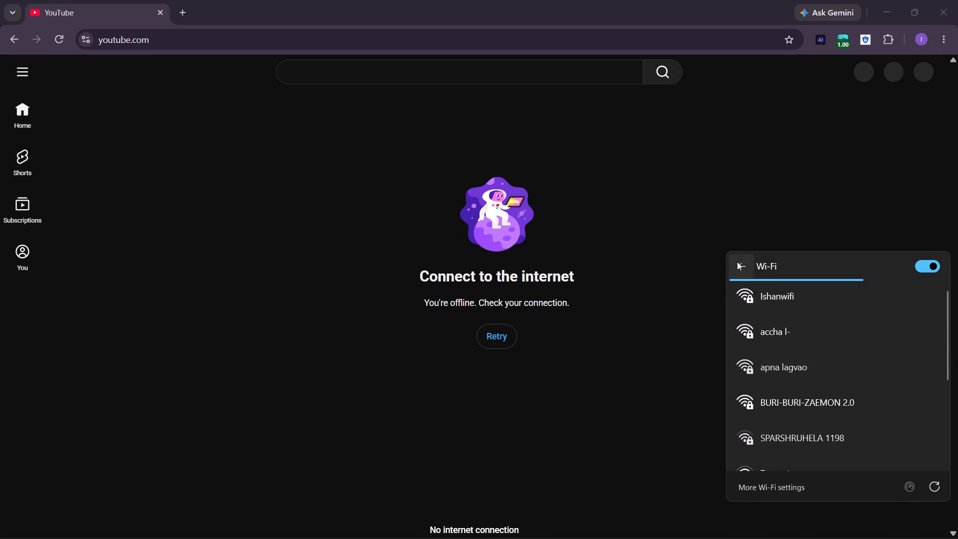
pyautogui.click(737, 262)
pyautogui.doubleClick(730, 212)
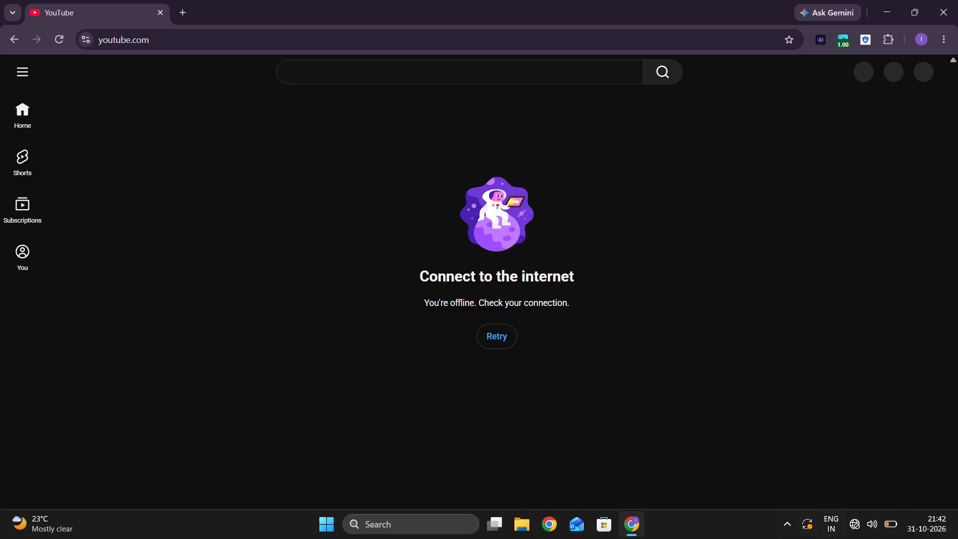
pyautogui.click(858, 530)
pyautogui.click(858, 530)
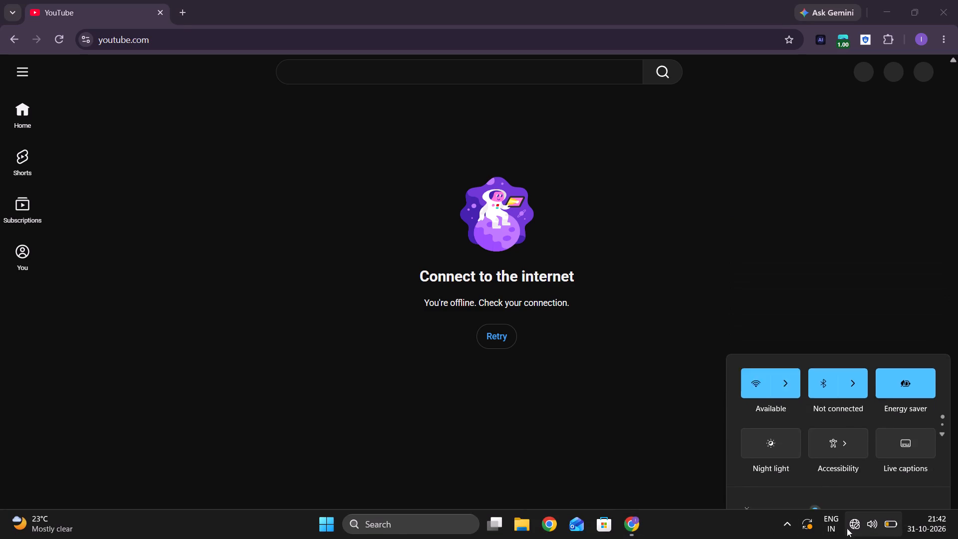
# Bring up the options for the Windows taskbar.
pyautogui.rightClick(723, 526)
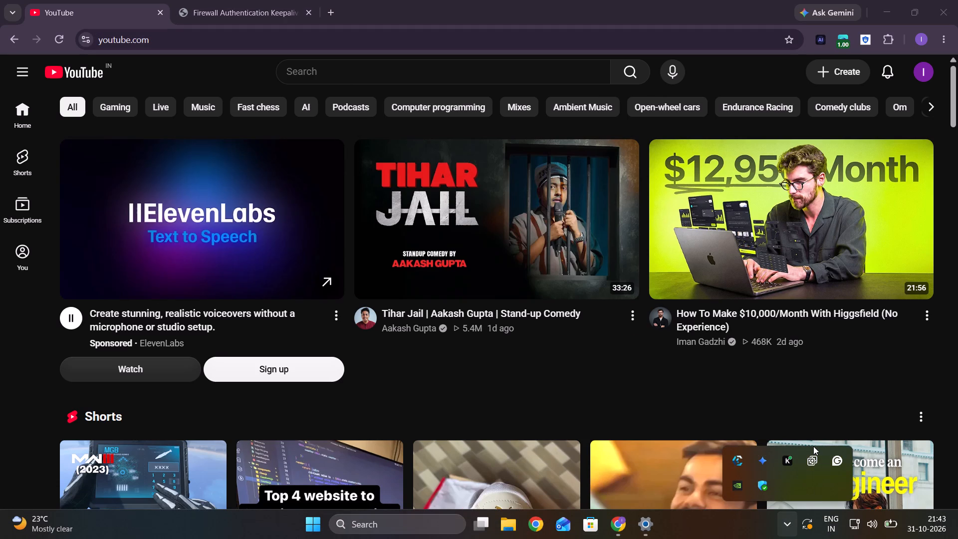
# Quit the Wallpaper Engine application running in the background.
pyautogui.rightClick(810, 461)
pyautogui.click(823, 451)
# Browse the recommended videos and Shorts on the YouTube home feed.
pyautogui.click(783, 529)
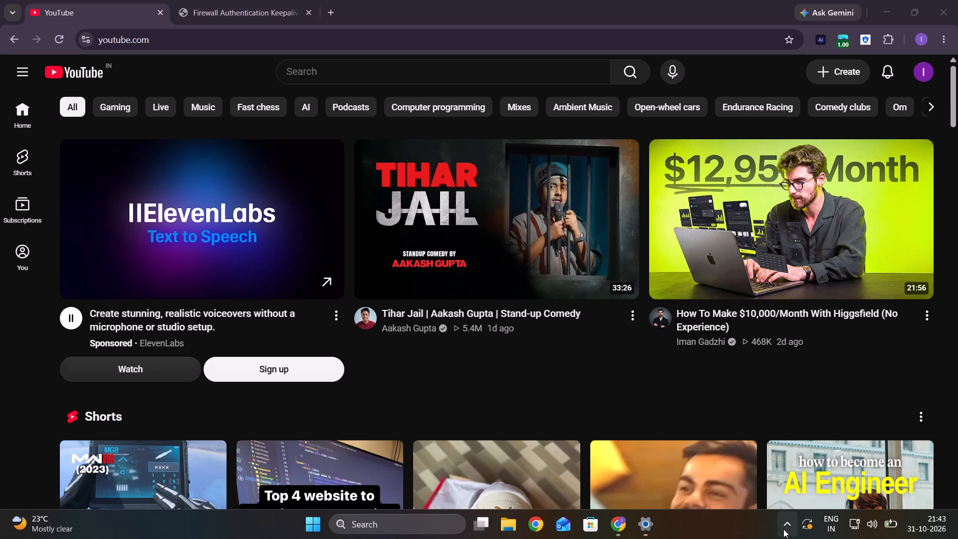
pyautogui.scroll(-1, 591, 203)
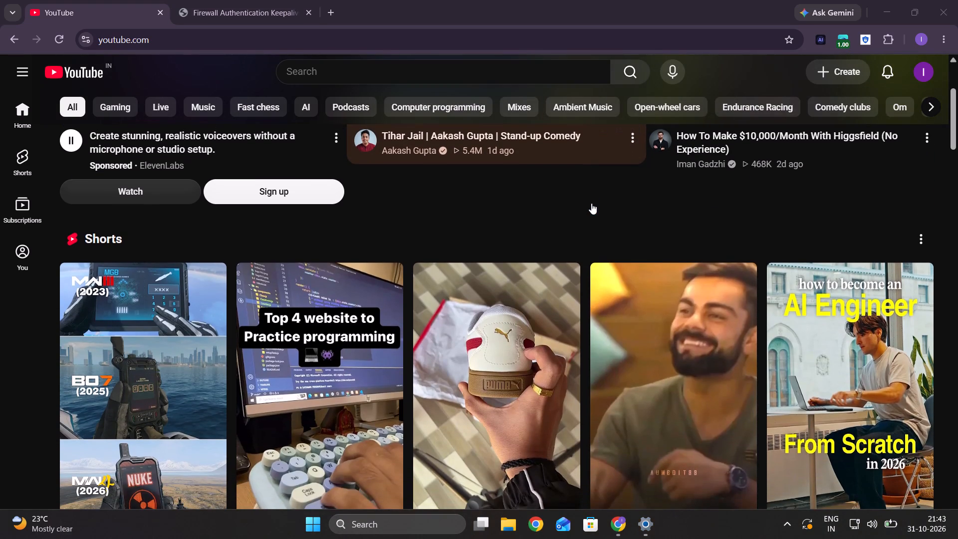
pyautogui.scroll(-3, 591, 203)
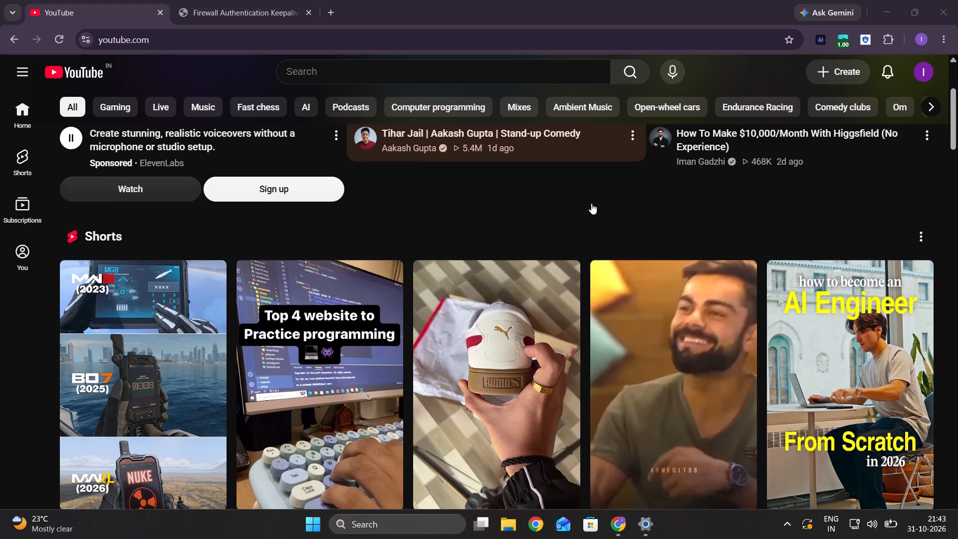
pyautogui.scroll(-2, 591, 203)
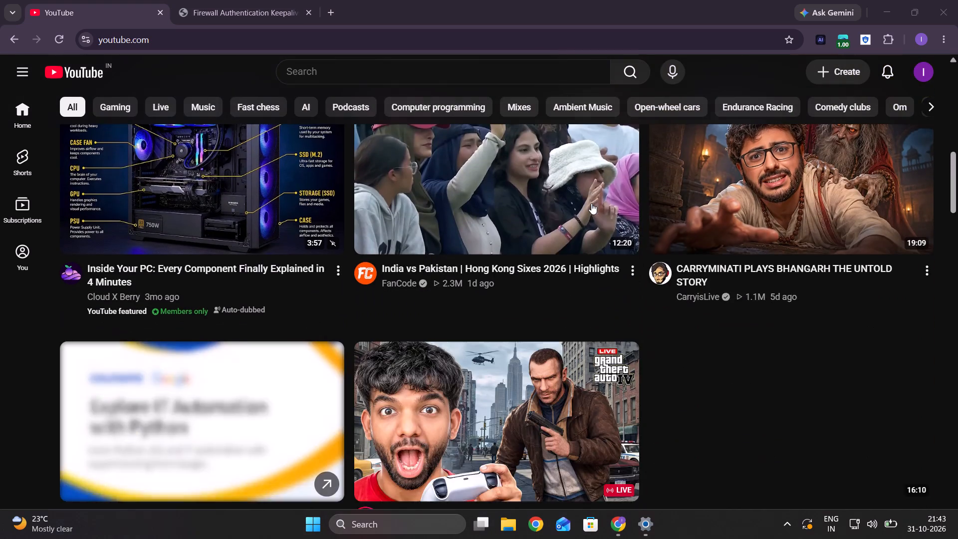
pyautogui.scroll(2, 591, 203)
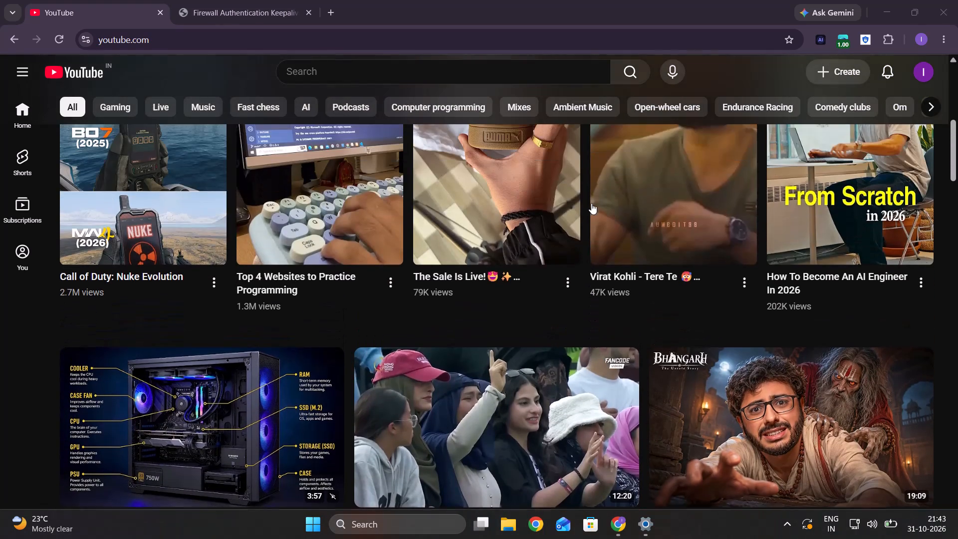
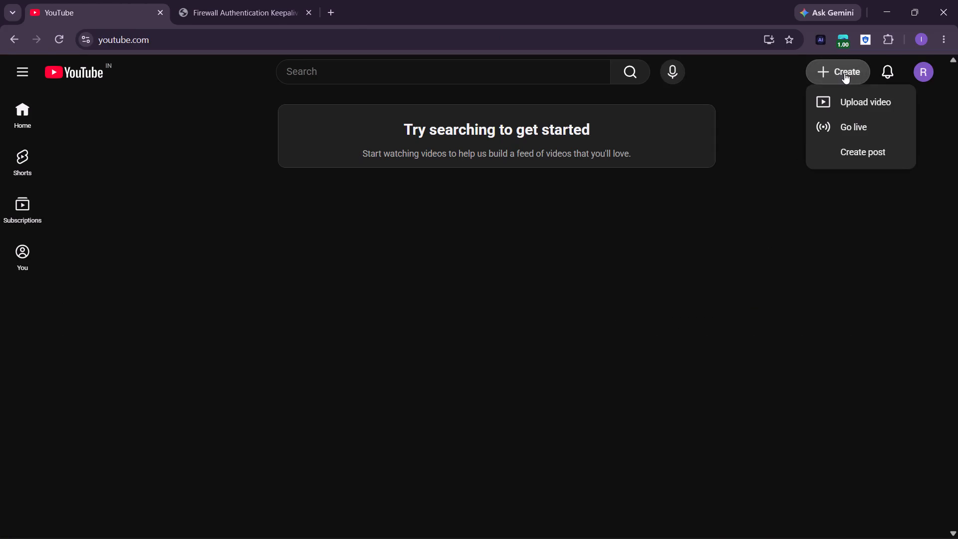
# Start a YouTube video upload with the file 1031.mp4 from the beehiiv folder.
pyautogui.click(840, 108)
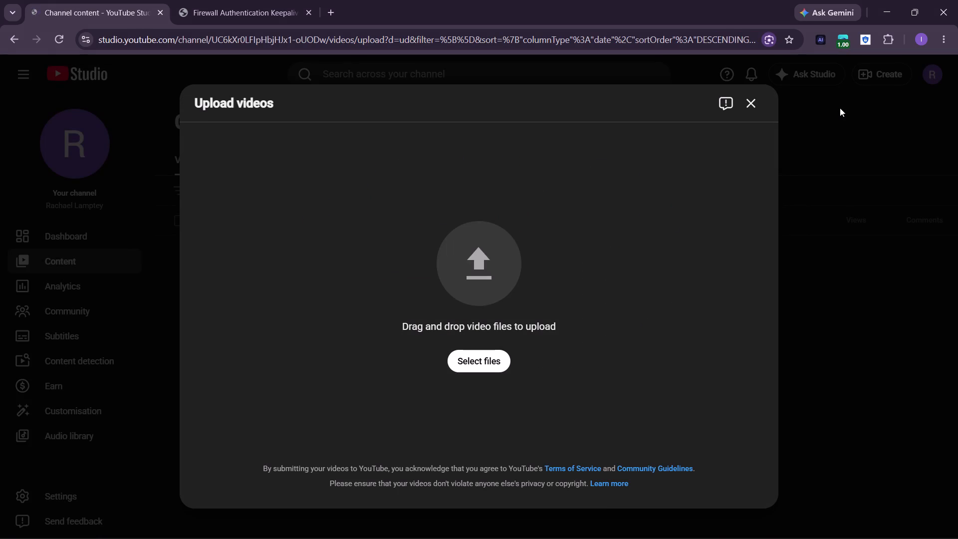
pyautogui.click(474, 358)
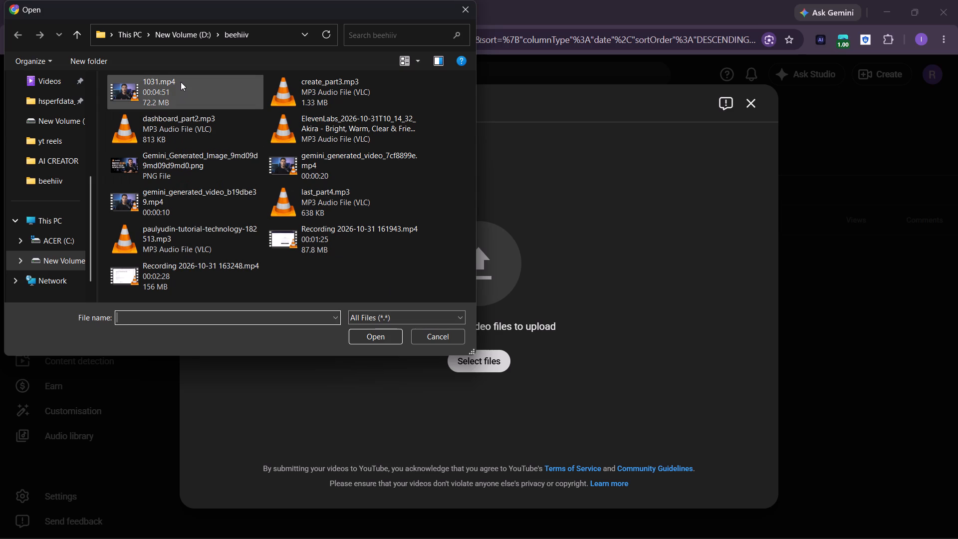
pyautogui.click(181, 82)
pyautogui.click(380, 332)
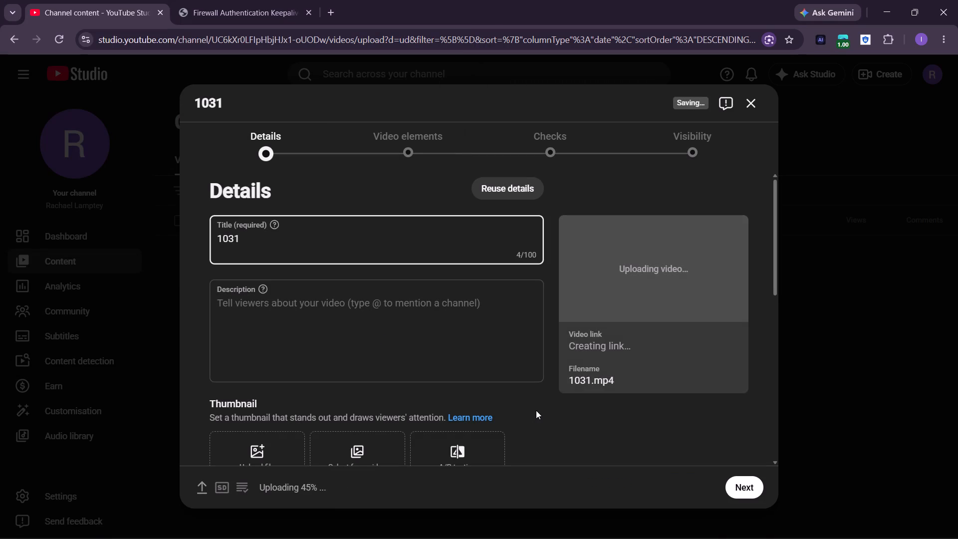
# Clear the default title text from the uploaded video's details.
pyautogui.click(352, 245)
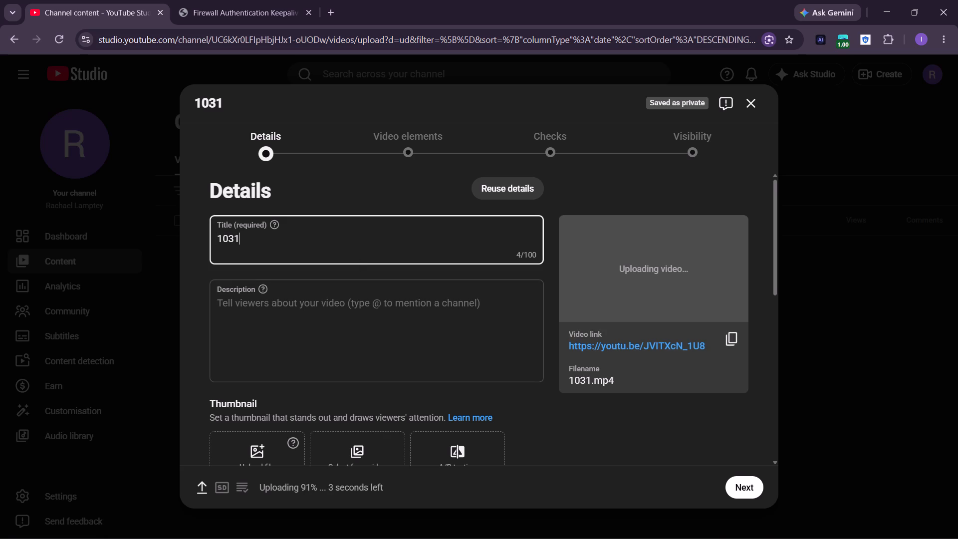
pyautogui.press('BackSpace')
pyautogui.press('BackSpace')
pyautogui.press('BackSpace')
pyautogui.press('BackSpace')
pyautogui.press('BackSpace')
pyautogui.press('BackSpace')
pyautogui.press('BackSpace')
pyautogui.press('BackSpace')
pyautogui.press('BackSpace')
pyautogui.press('BackSpace')
pyautogui.press('BackSpace')
pyautogui.press('BackSpace')
pyautogui.press('BackSpace')
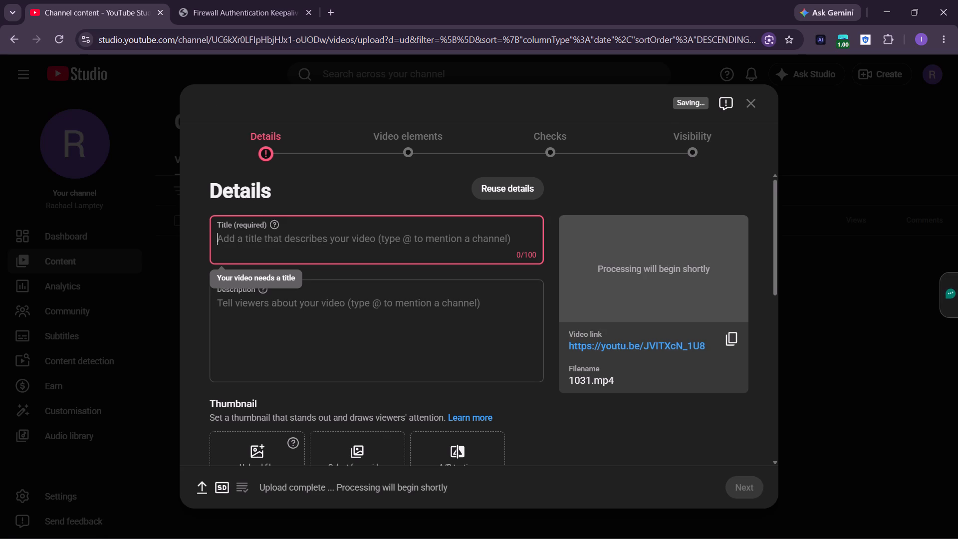
# Try to upload a custom thumbnail file for the video and proceed to the phone number verification.
pyautogui.scroll(-2, 486, 295)
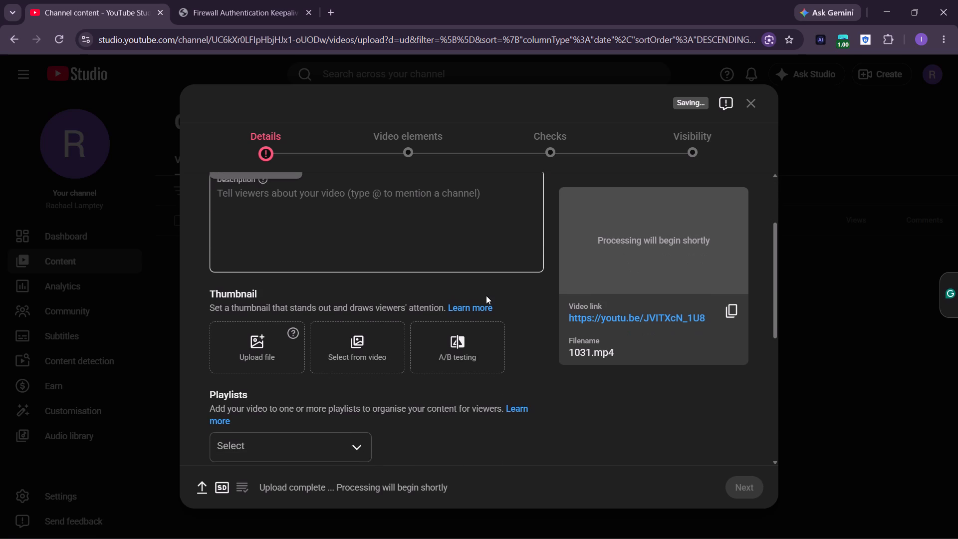
pyautogui.click(247, 358)
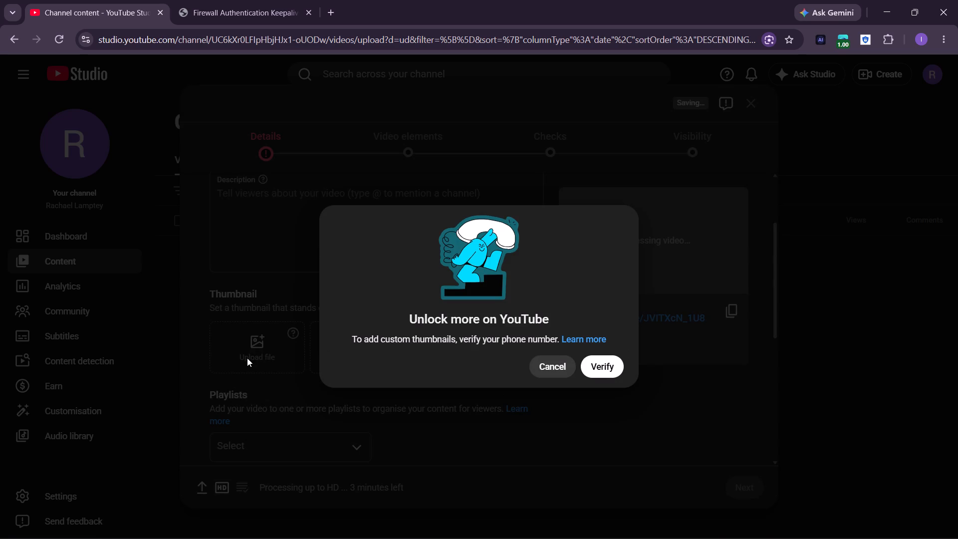
pyautogui.click(604, 368)
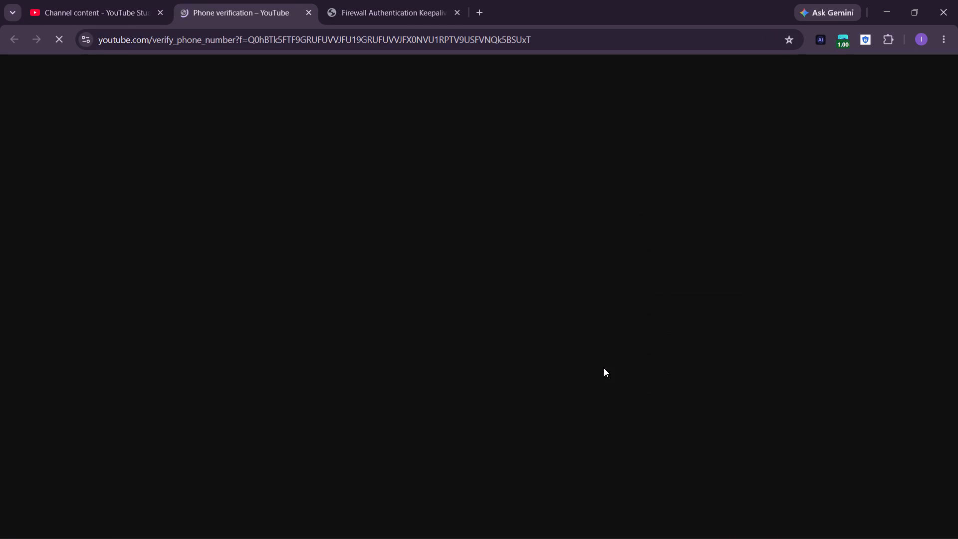
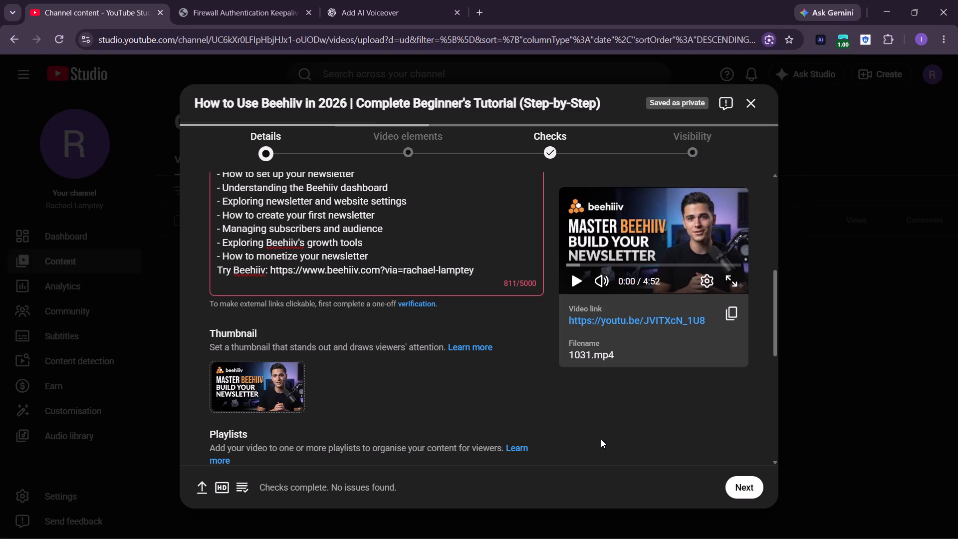
# Review the video's details form from the title and description down to the audience and age restriction settings.
pyautogui.scroll(1, 520, 372)
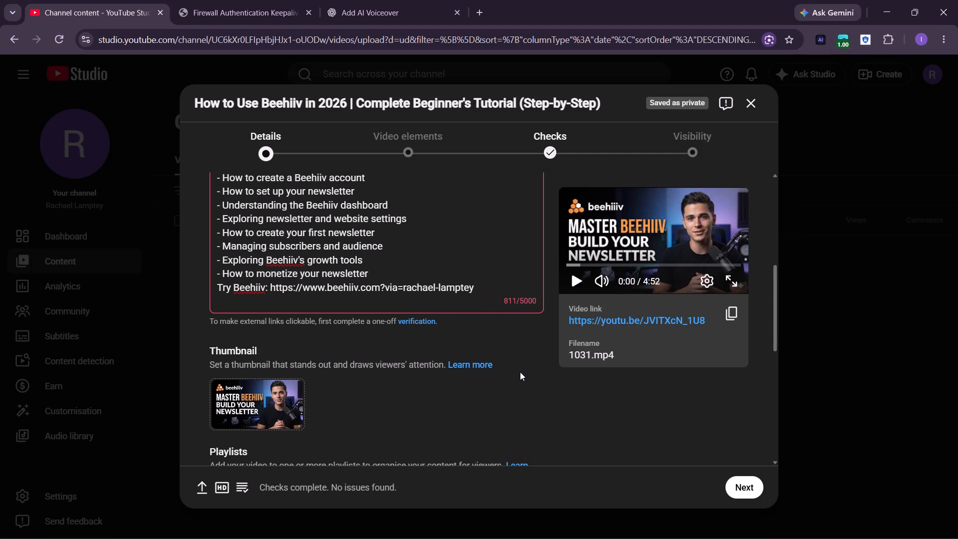
pyautogui.scroll(-4, 457, 231)
pyautogui.scroll(2, 457, 231)
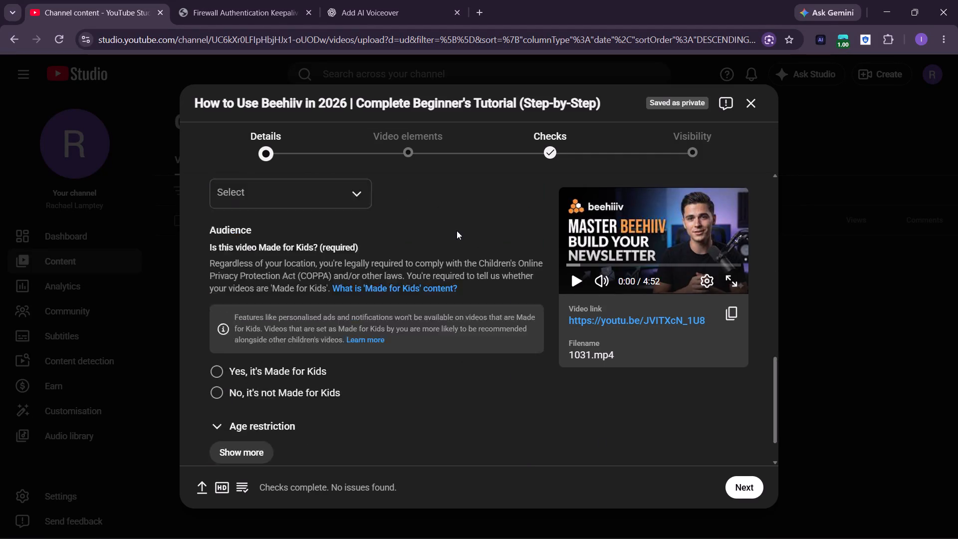
pyautogui.scroll(4, 457, 231)
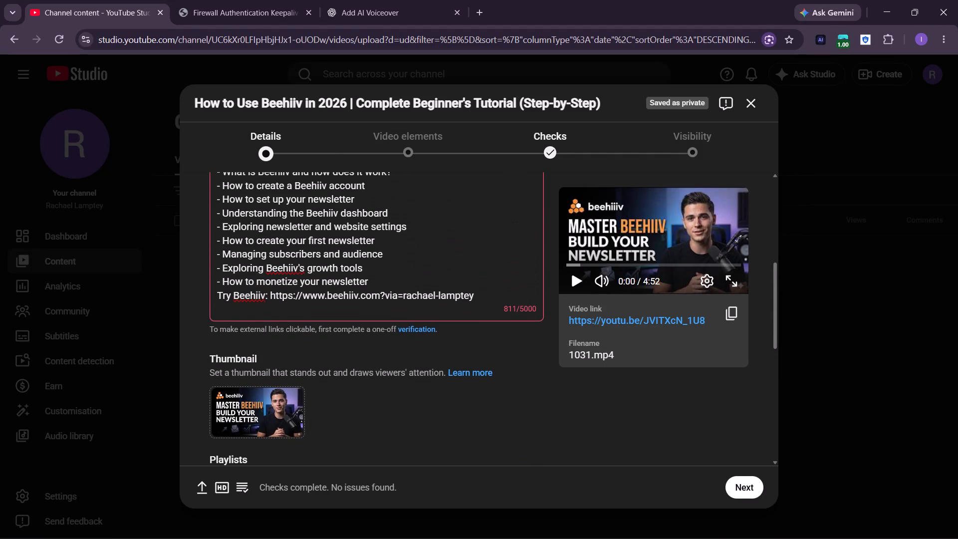
pyautogui.scroll(6, 457, 231)
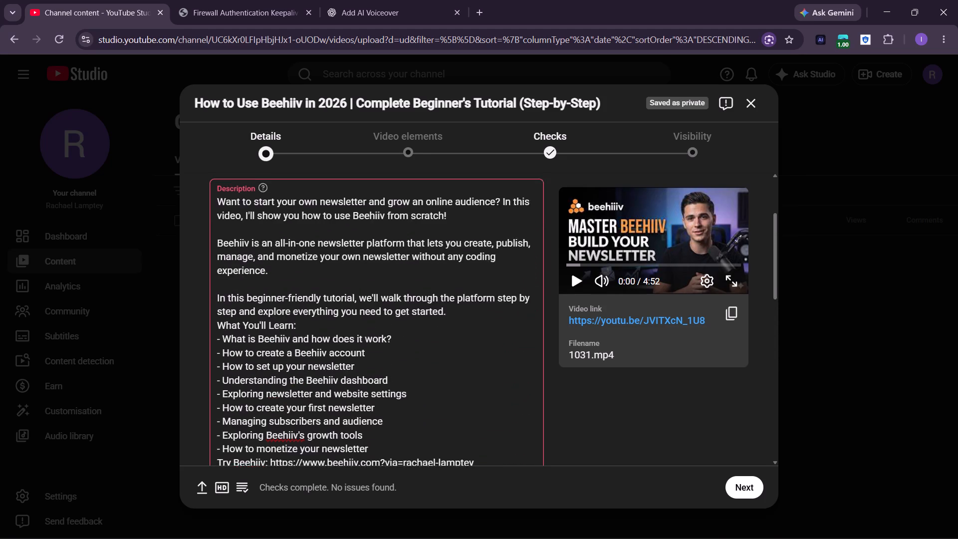
pyautogui.scroll(3, 457, 231)
pyautogui.scroll(-3, 457, 231)
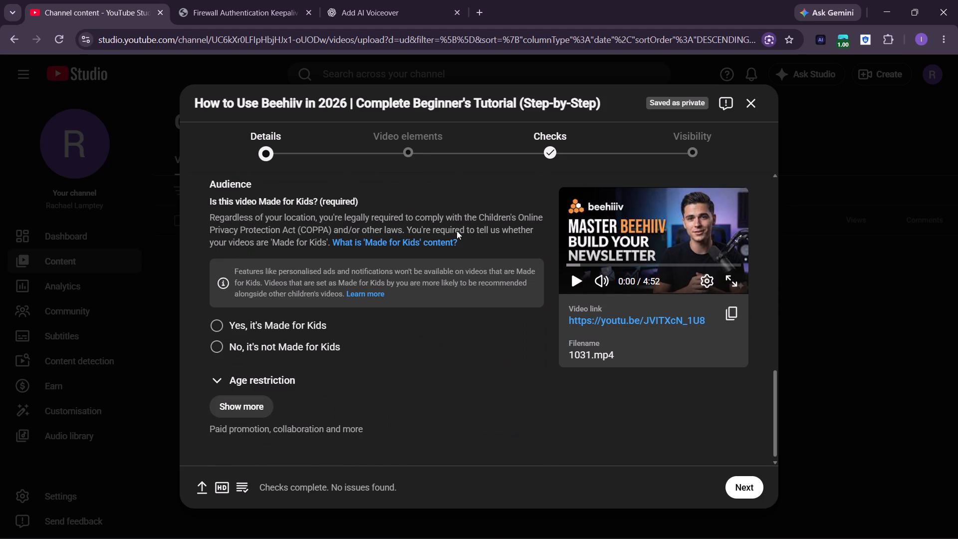
pyautogui.scroll(9, 457, 231)
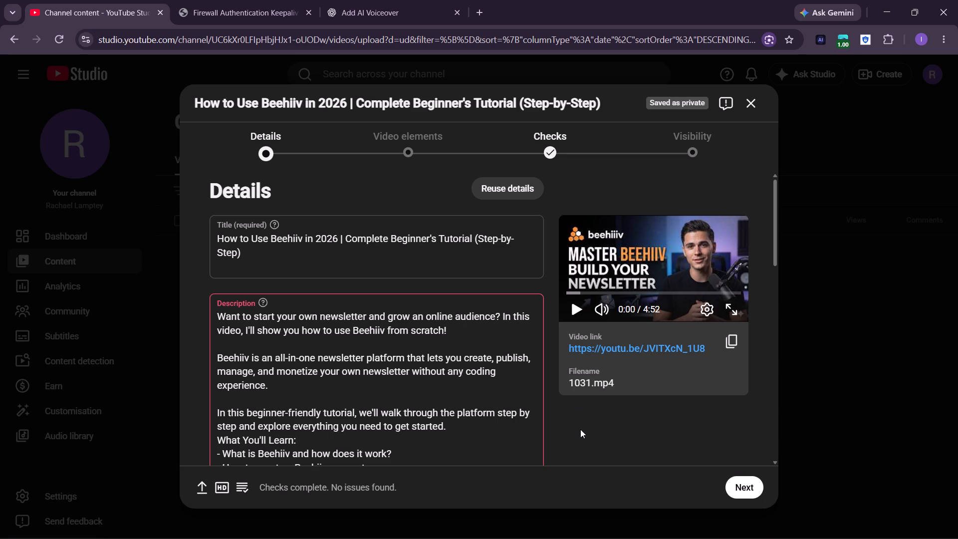
# Set the required audience answer to "No, it's not Made for Kids", expanding the age restriction options as well.
pyautogui.click(748, 494)
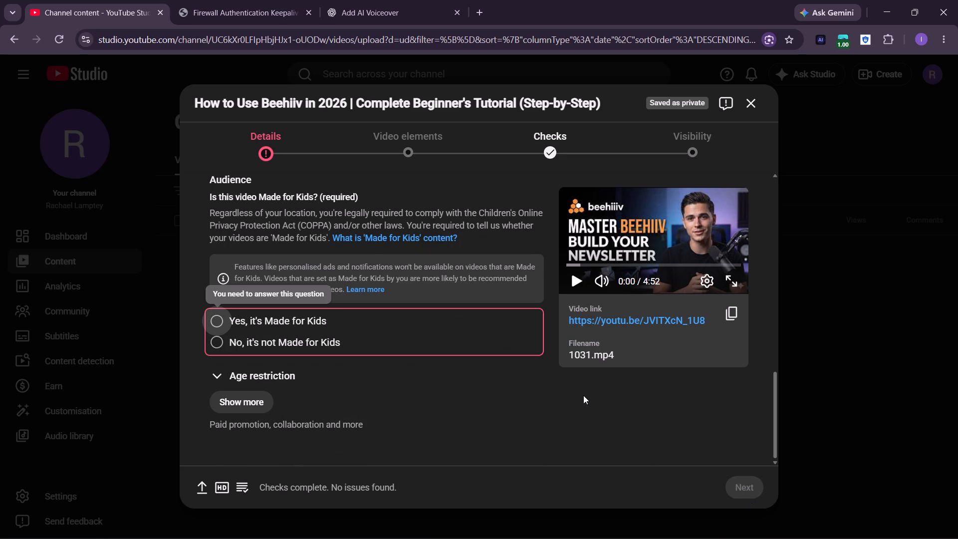
pyautogui.click(477, 368)
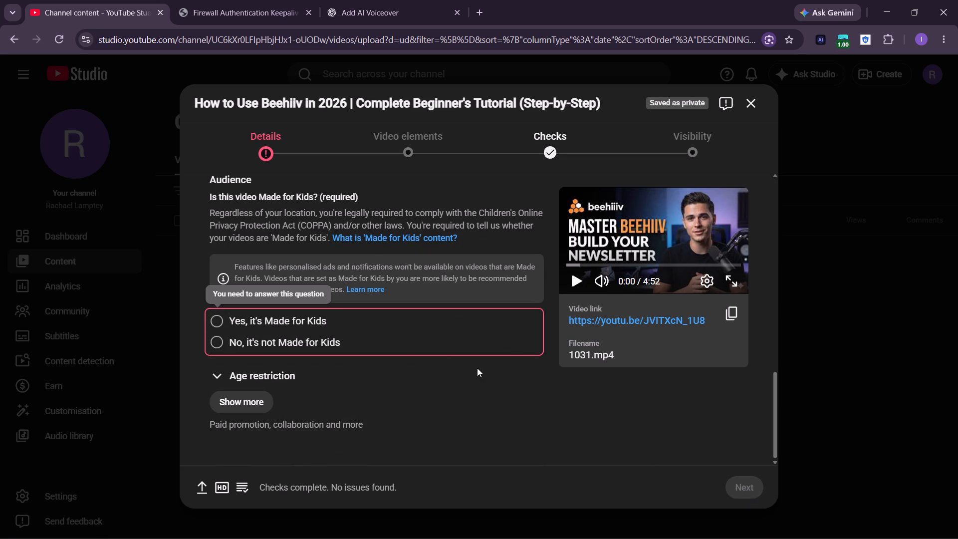
pyautogui.click(555, 390)
pyautogui.click(284, 373)
pyautogui.scroll(-2, 284, 373)
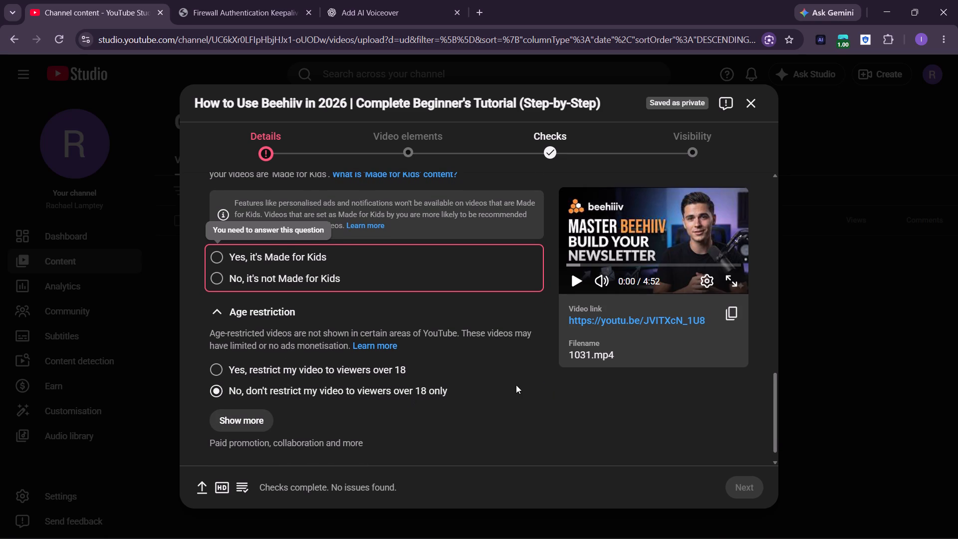
pyautogui.click(244, 258)
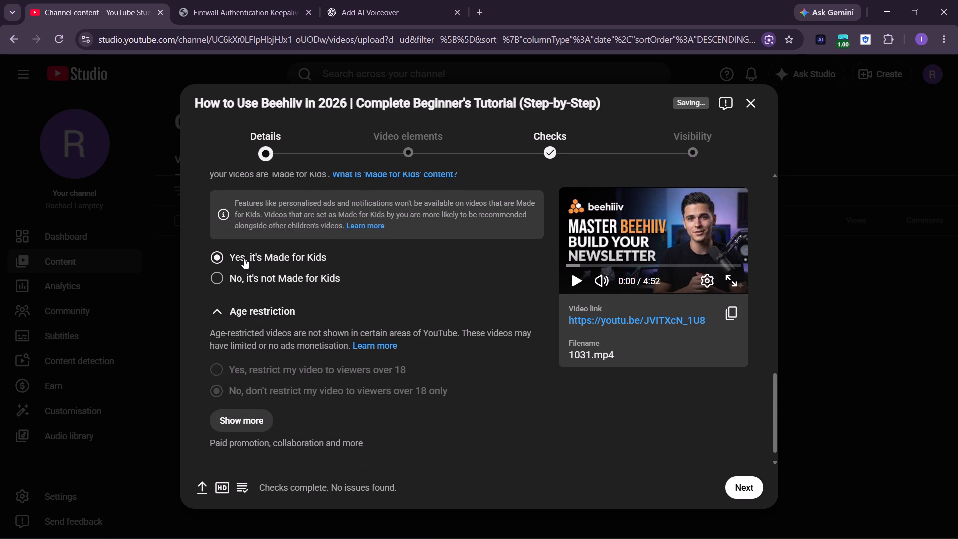
pyautogui.click(246, 286)
pyautogui.click(246, 278)
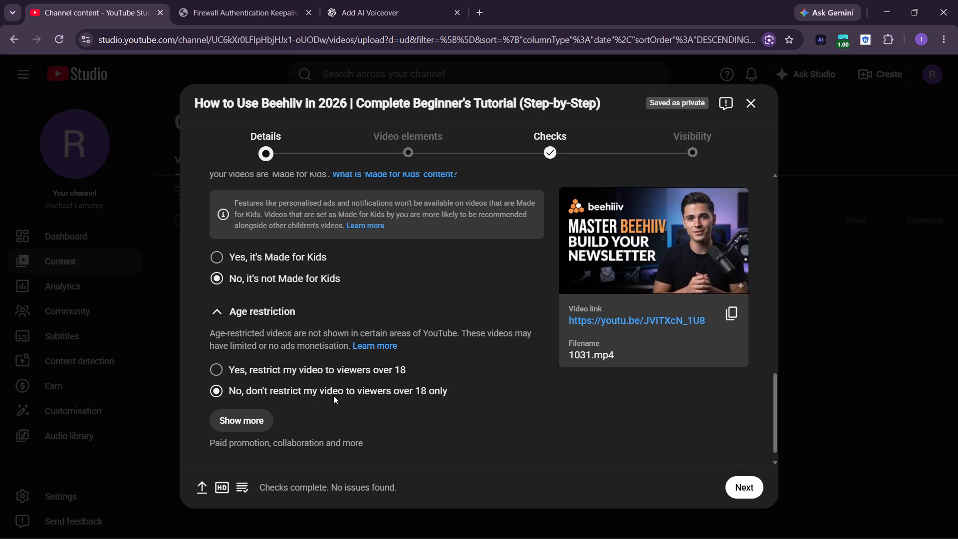
# Continue past Video elements and Checks to the Visibility stage without adding subtitles, an end screen or cards.
pyautogui.click(746, 483)
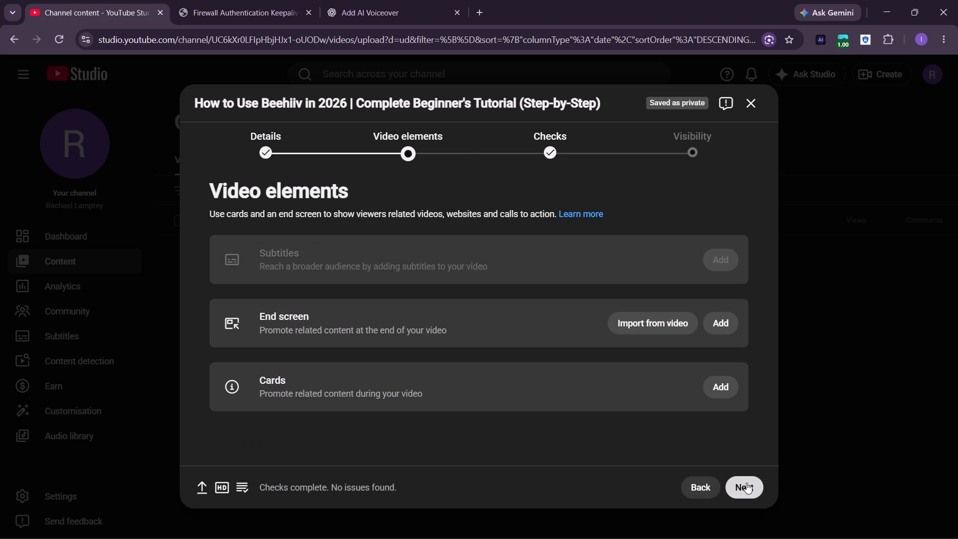
pyautogui.scroll(-1, 592, 441)
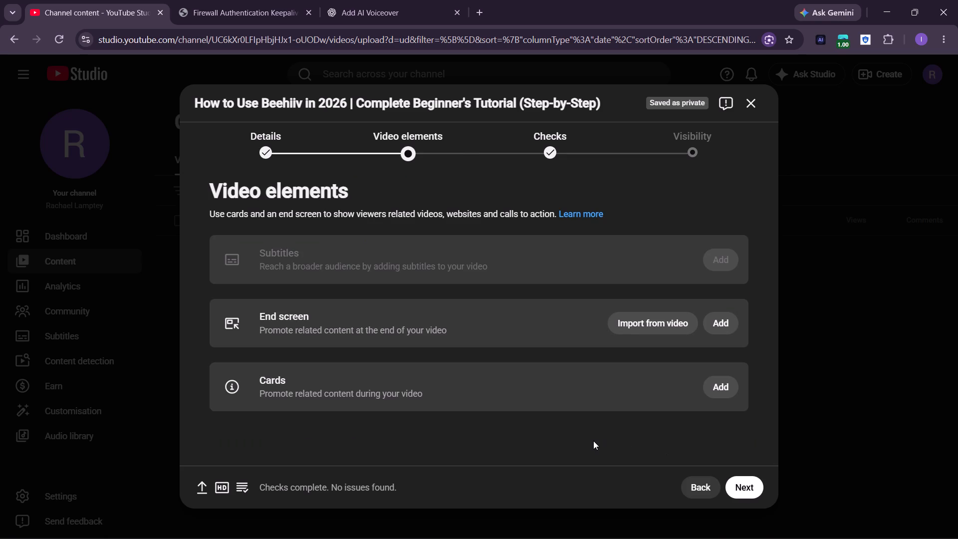
pyautogui.click(746, 485)
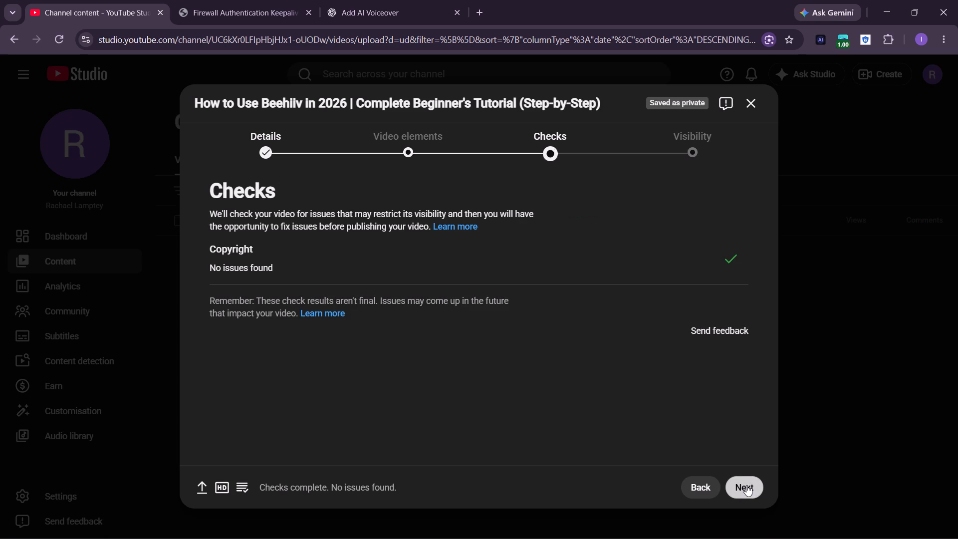
pyautogui.scroll(-1, 566, 335)
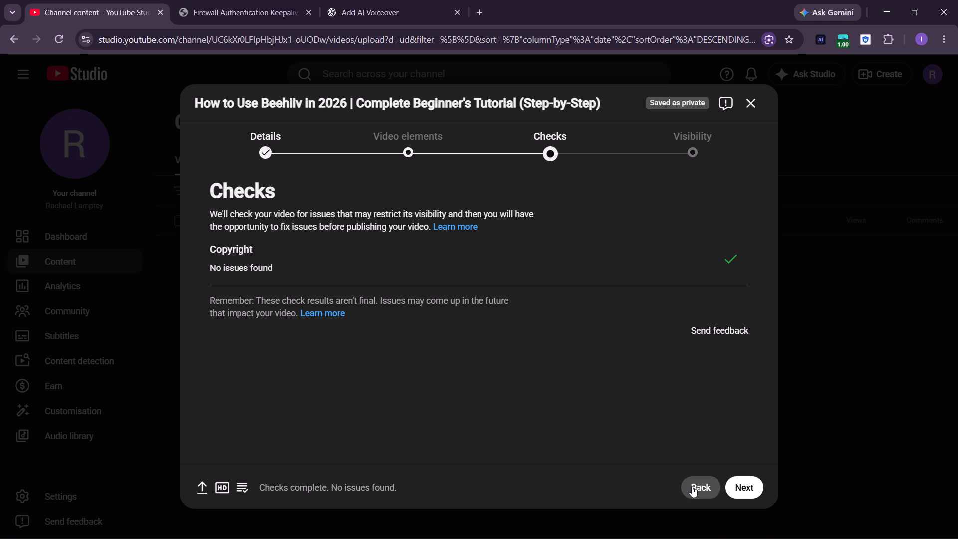
pyautogui.click(741, 481)
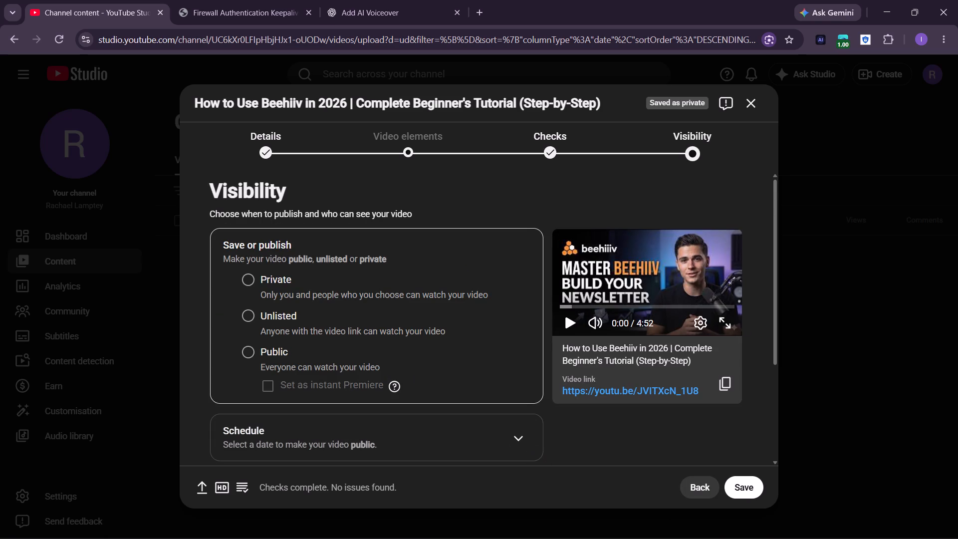
# Publish the video with Public visibility, without instant Premiere, and dismiss the published and YouTube Studio welcome dialogs.
pyautogui.click(250, 358)
pyautogui.scroll(-1, 250, 358)
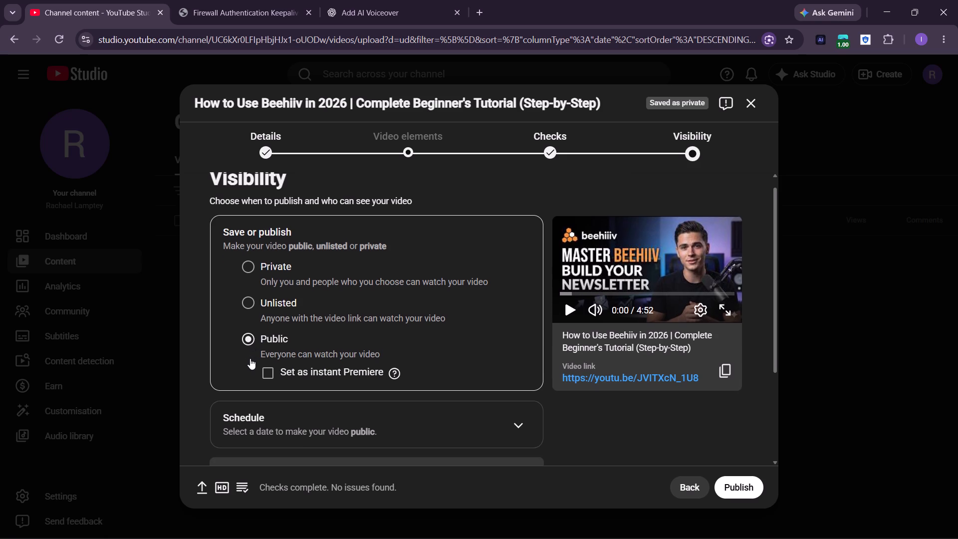
pyautogui.scroll(-1, 250, 358)
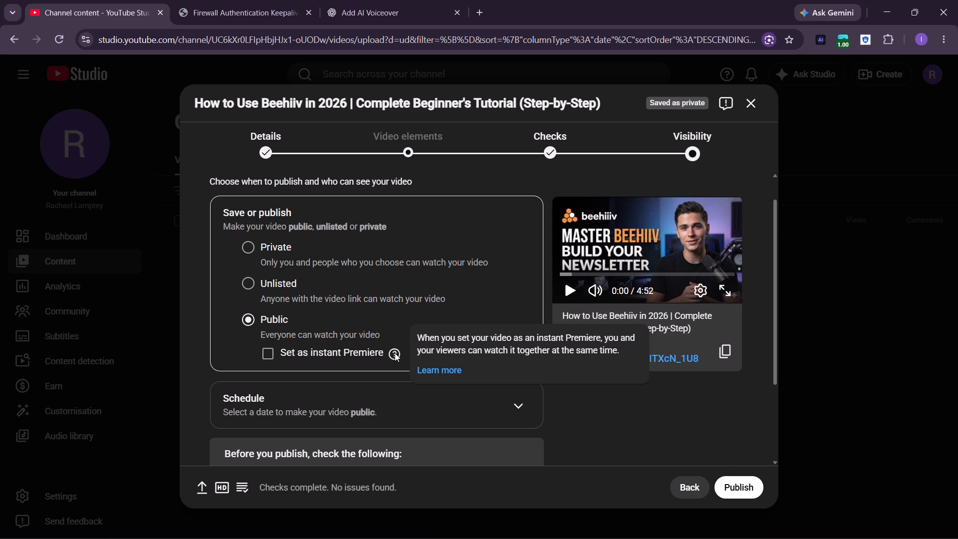
pyautogui.scroll(-7, 383, 372)
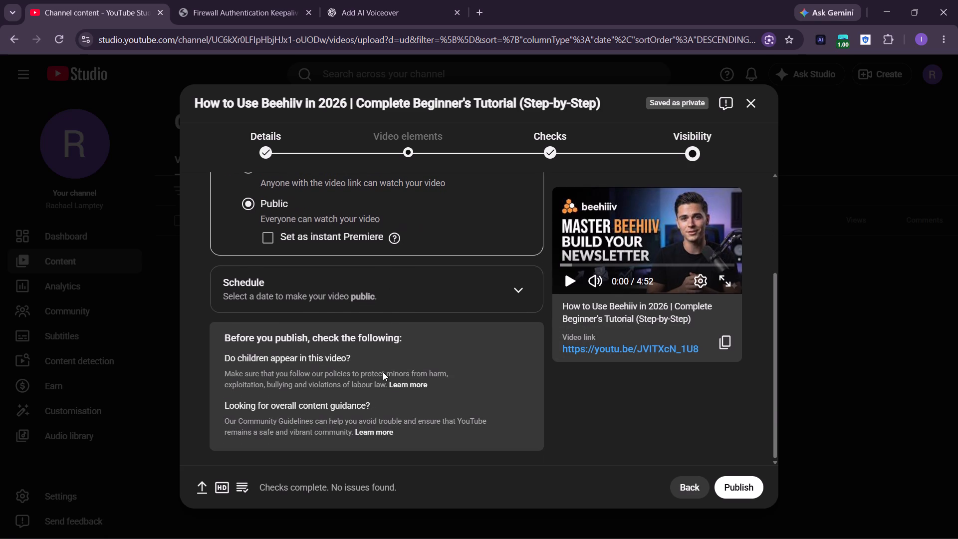
pyautogui.scroll(4, 383, 372)
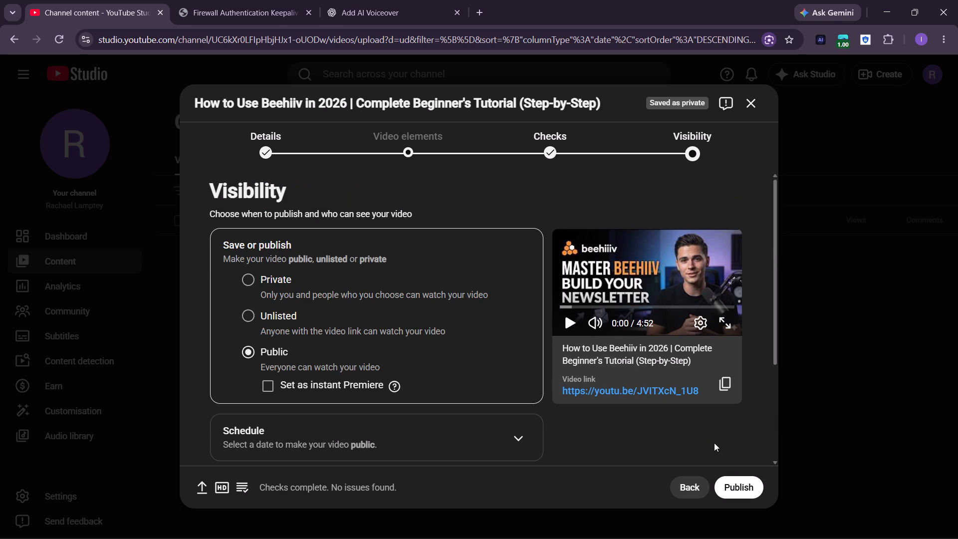
pyautogui.click(740, 485)
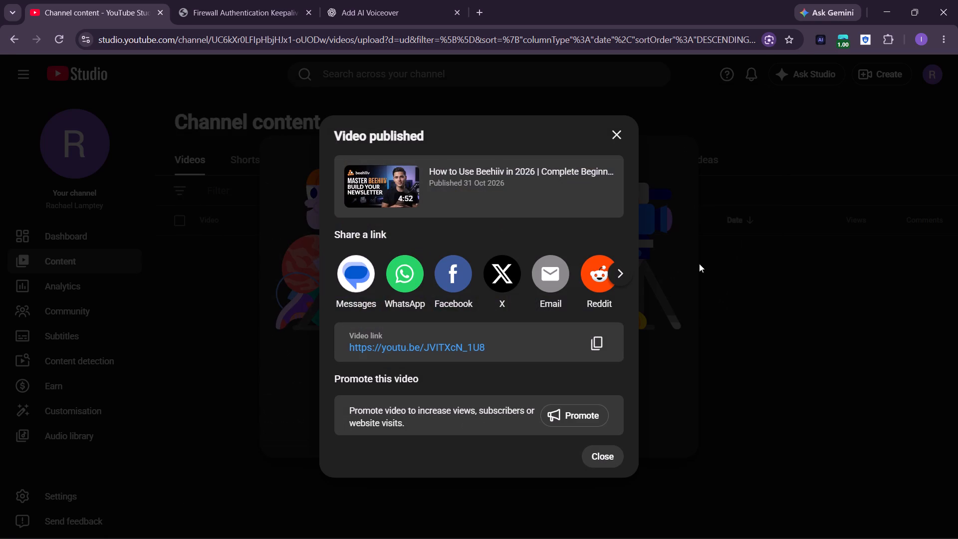
pyautogui.click(613, 135)
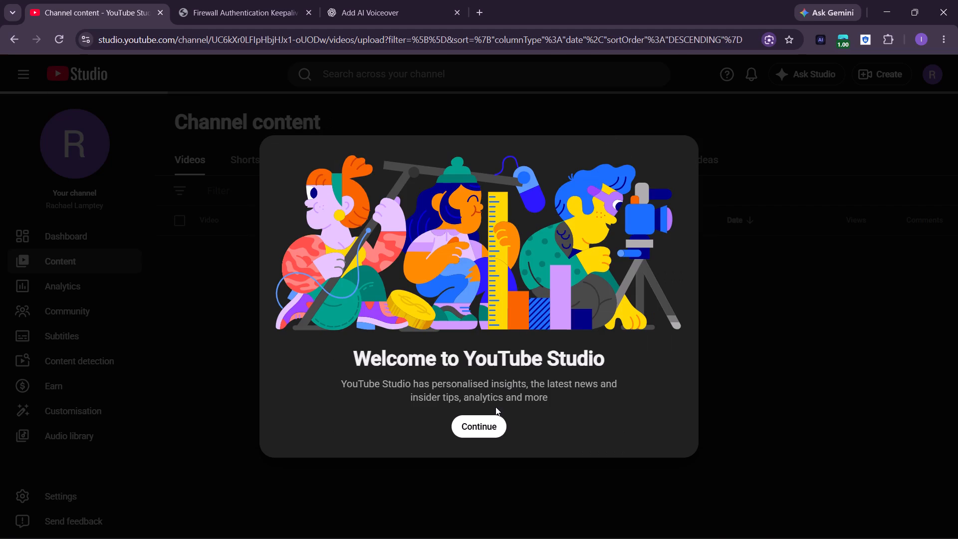
pyautogui.click(488, 415)
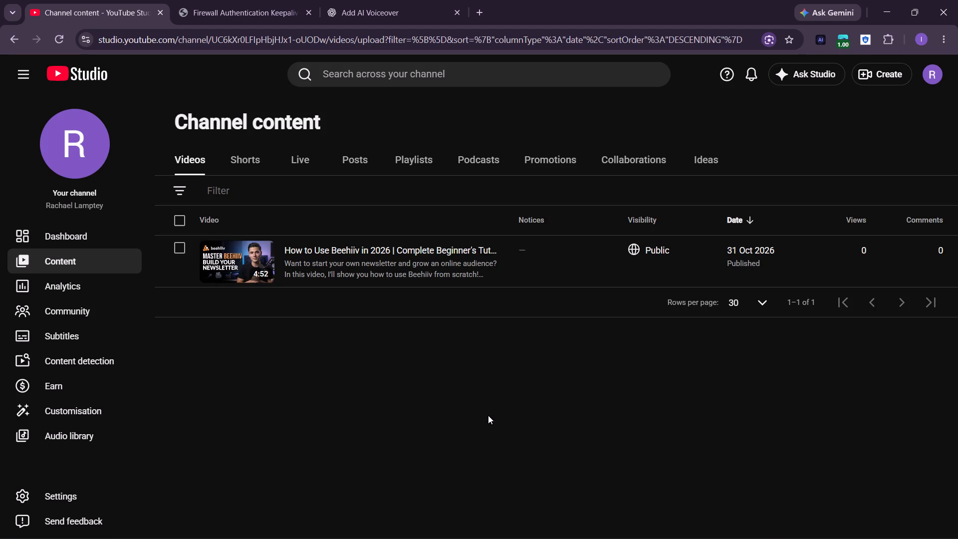
# View the published Beehiiv video's options in Channel content and open its Video details page.
pyautogui.hscroll(-1, 488, 415)
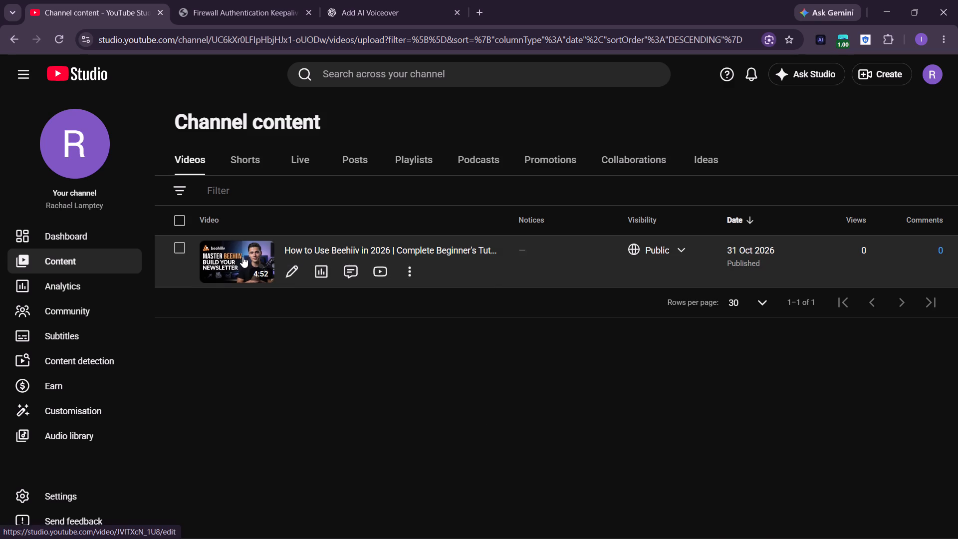
pyautogui.click(418, 278)
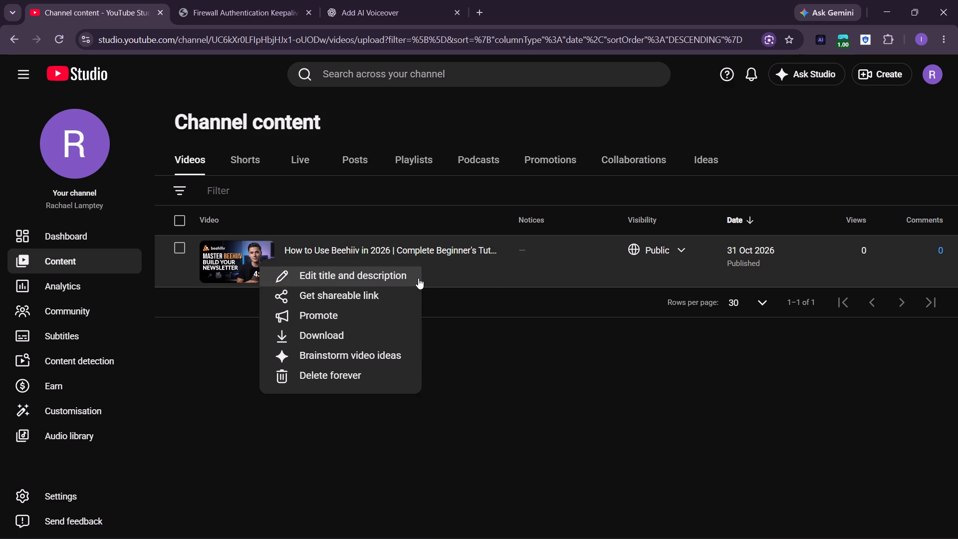
pyautogui.click(489, 339)
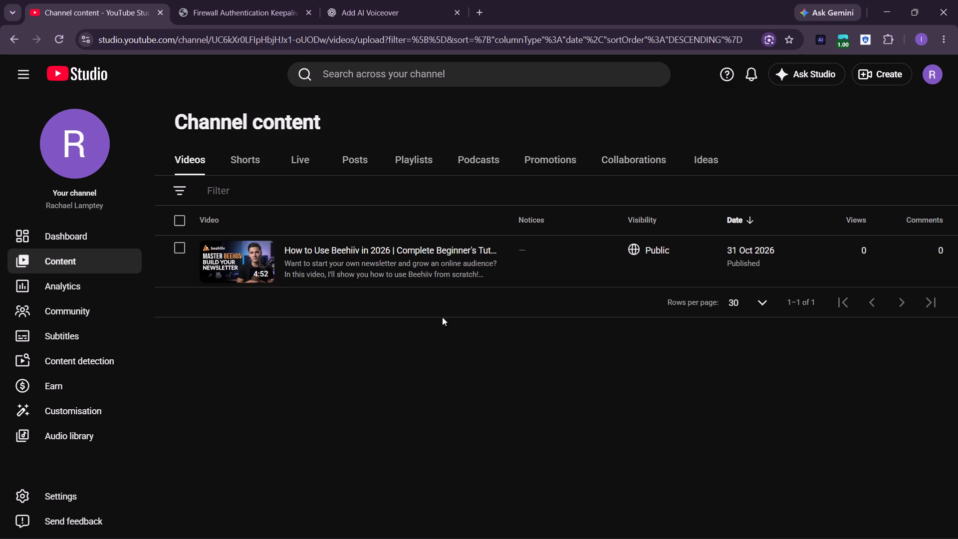
pyautogui.click(234, 261)
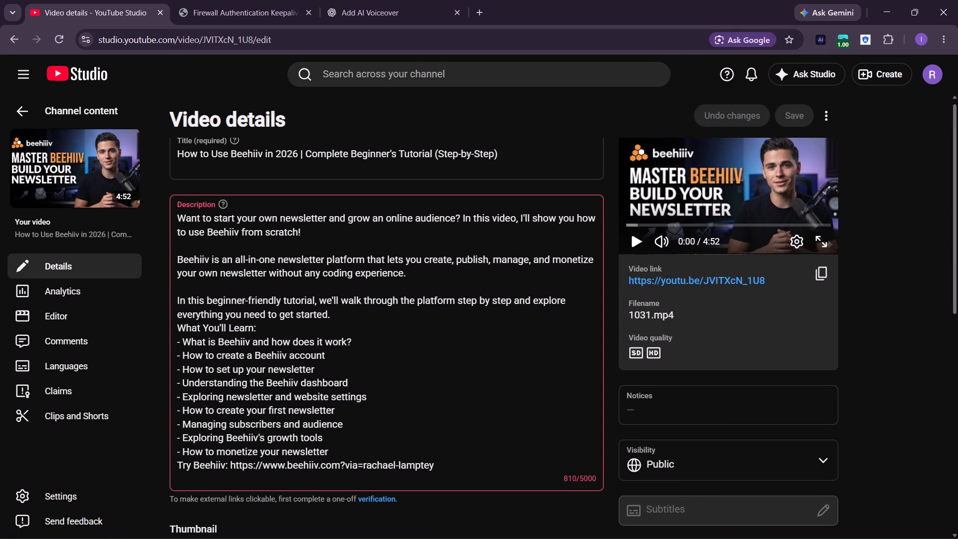
# Return to the YouTube homepage, view the account options, and open, reload and look through the You page.
pyautogui.click(13, 34)
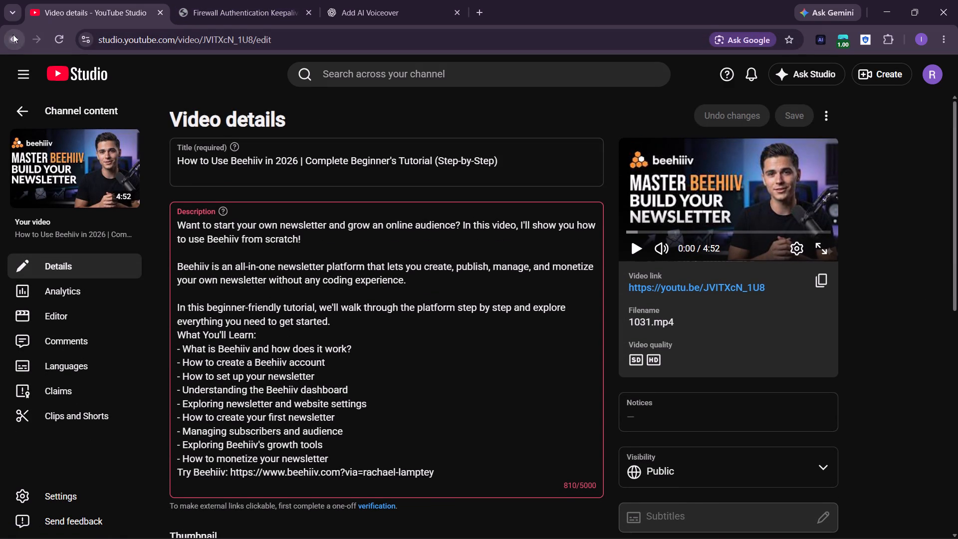
pyautogui.click(13, 34)
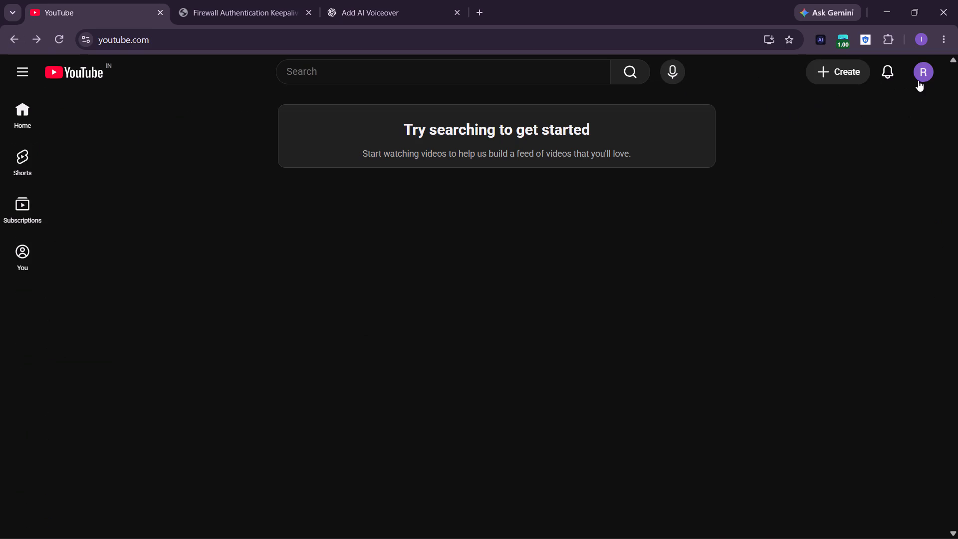
pyautogui.click(926, 79)
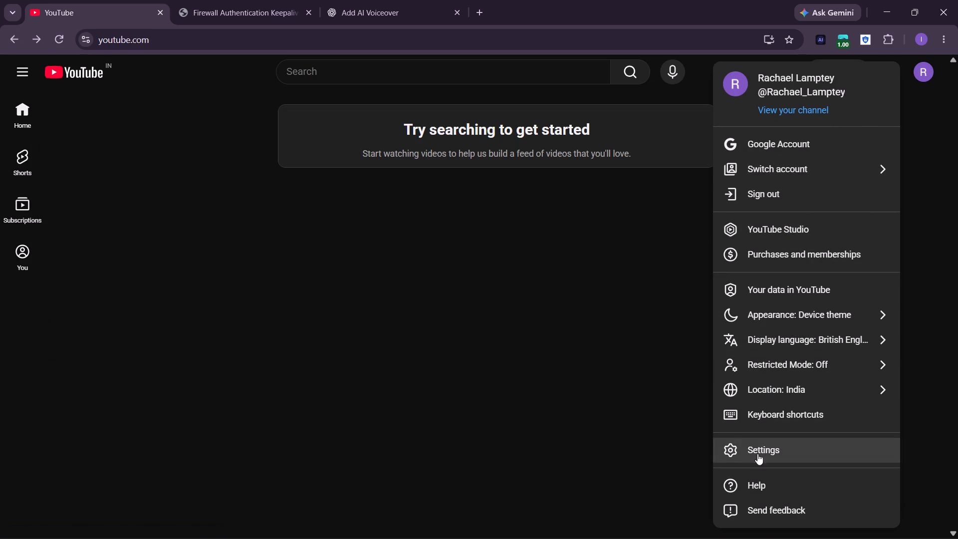
pyautogui.click(638, 455)
pyautogui.click(19, 261)
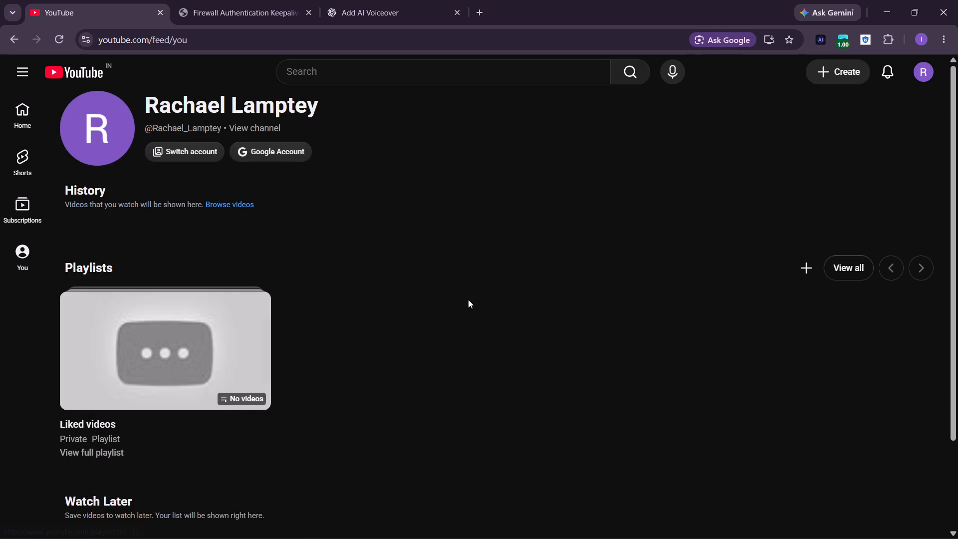
pyautogui.click(468, 299)
pyautogui.scroll(3, 468, 299)
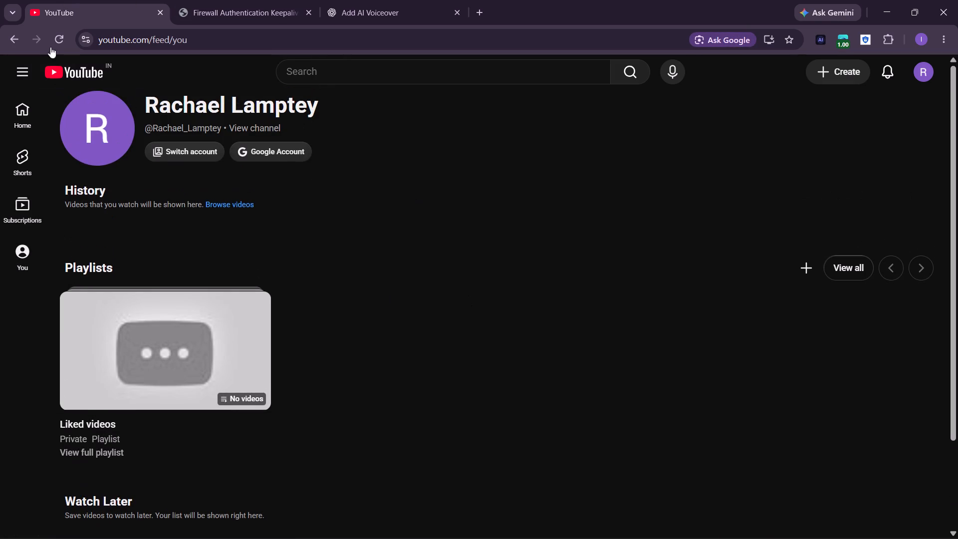
pyautogui.click(57, 42)
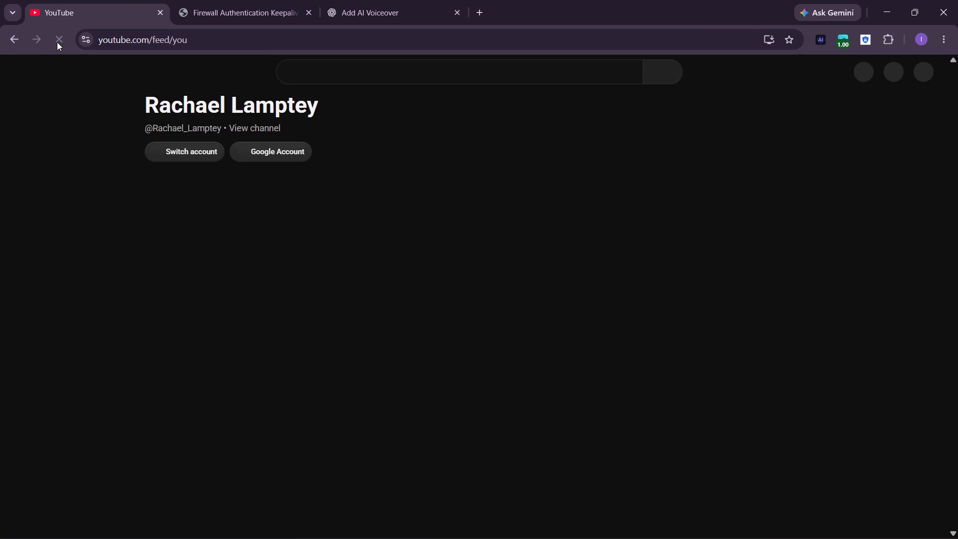
pyautogui.scroll(-3, 304, 272)
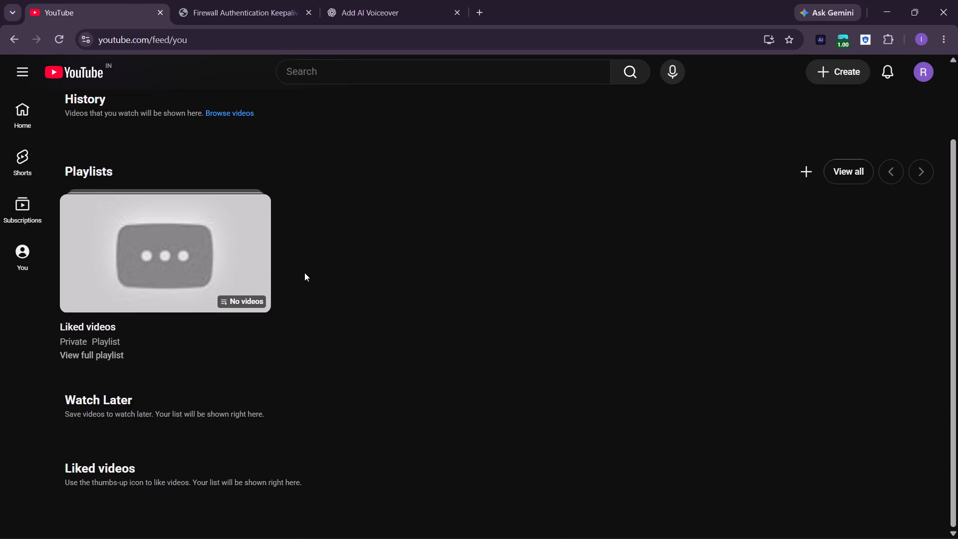
# Reload the You page, open your own channel, and play the published "How to Use Beehiiv in 2026" video.
pyautogui.scroll(4, 304, 272)
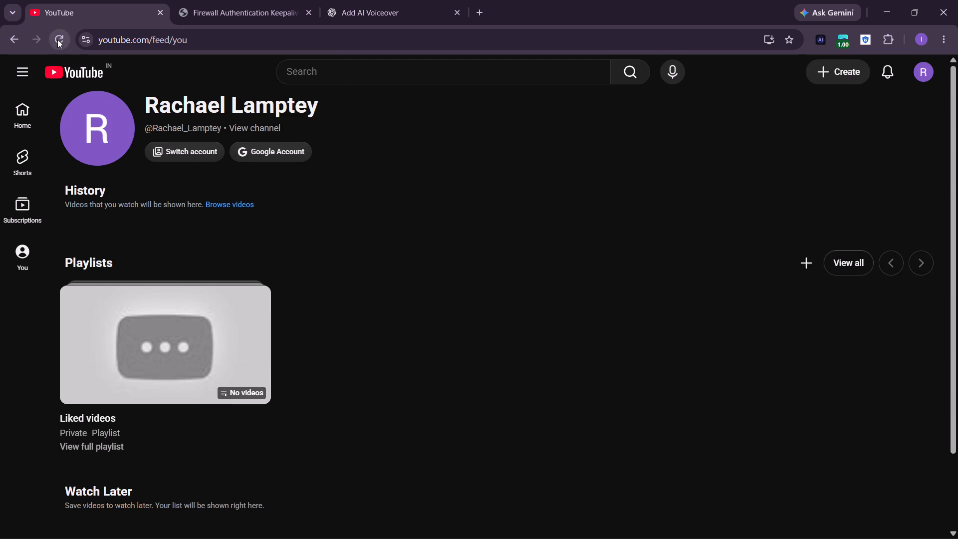
pyautogui.click(57, 39)
pyautogui.click(57, 39)
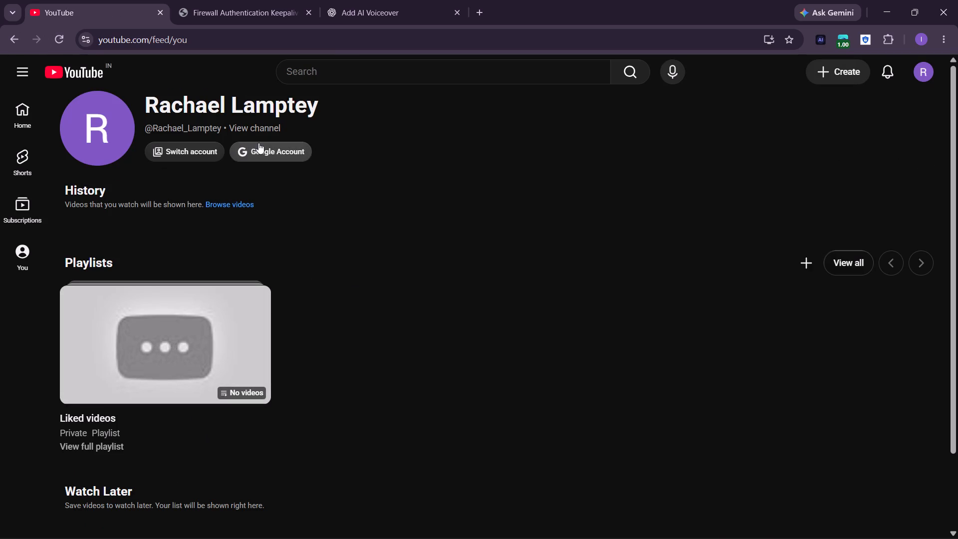
pyautogui.click(253, 125)
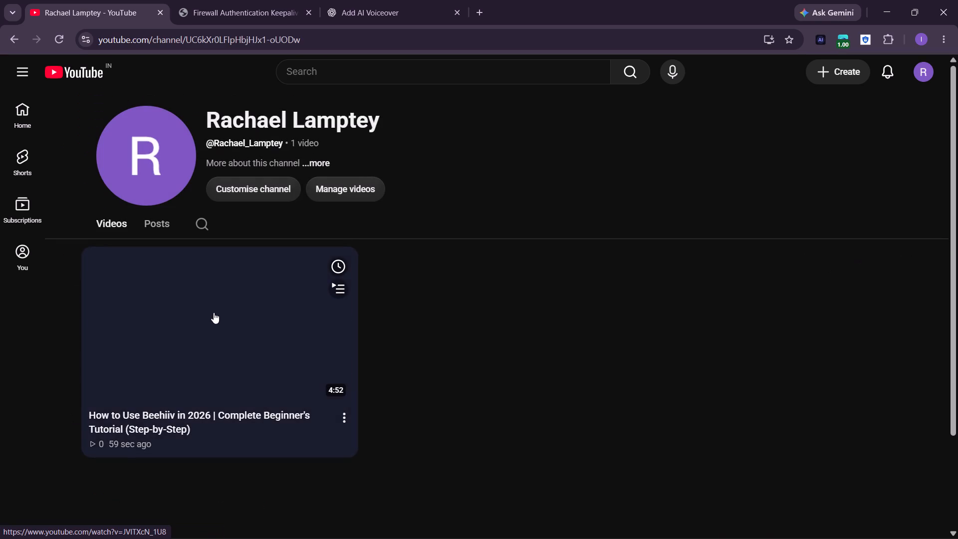
pyautogui.click(214, 312)
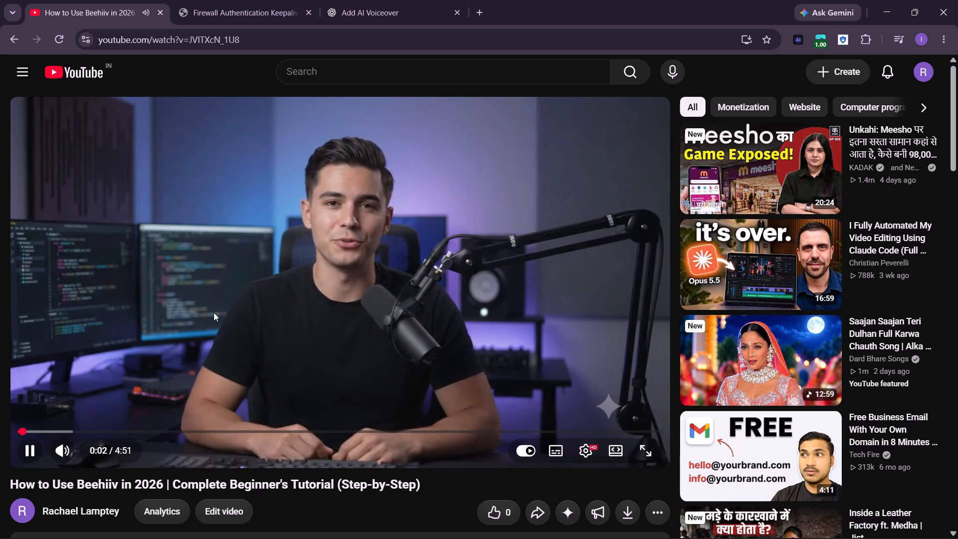
# Like the published Beehiiv tutorial video on its watch page.
pyautogui.click(498, 504)
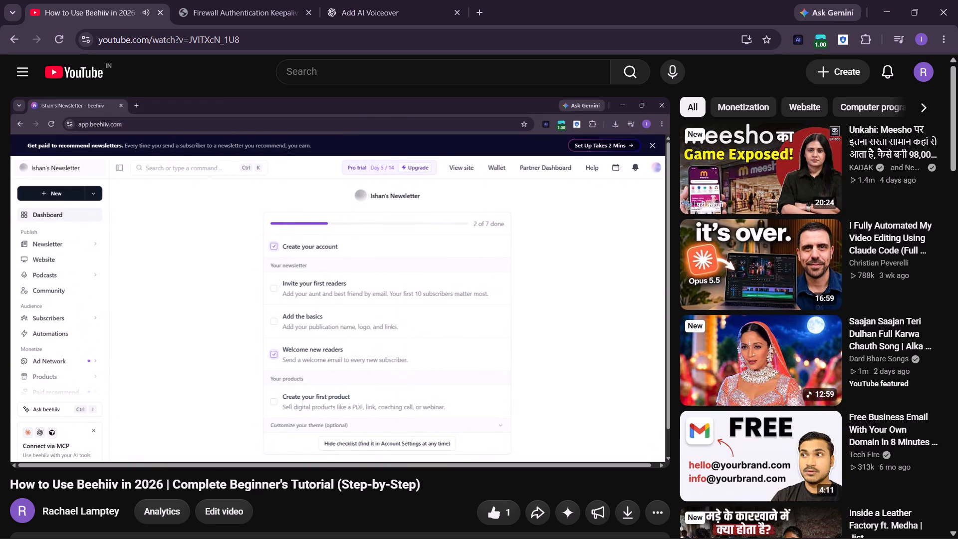
# Look over the description below the published Beehiiv video.
pyautogui.scroll(-2, 428, 391)
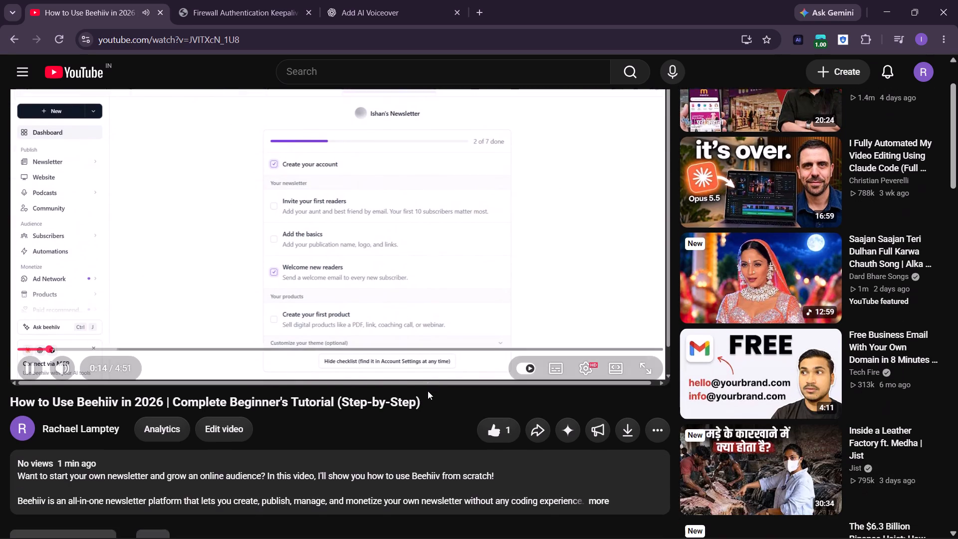
# Expand the Beehiiv video's full description and read through to the "Try Beehiiv" link at its end.
pyautogui.scroll(-5, 428, 391)
pyautogui.click(602, 349)
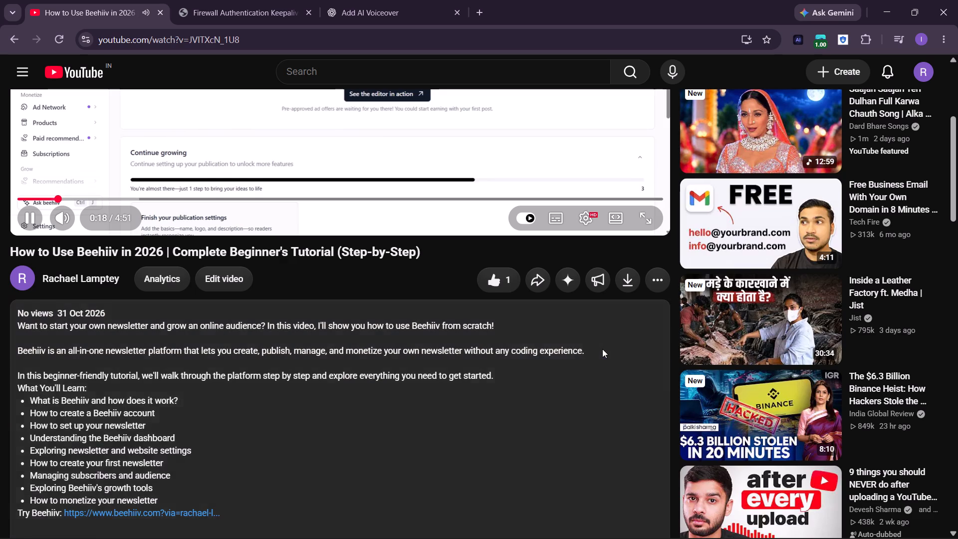
pyautogui.scroll(-1, 602, 349)
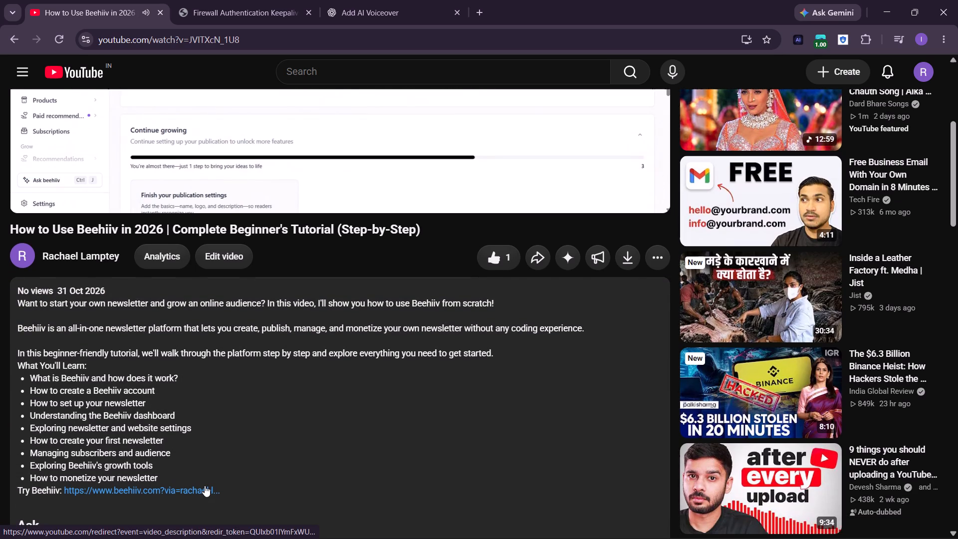
# Test the "Try Beehiiv" referral link from the description, return to the video, and close the opened Beehiiv page.
pyautogui.click(203, 488)
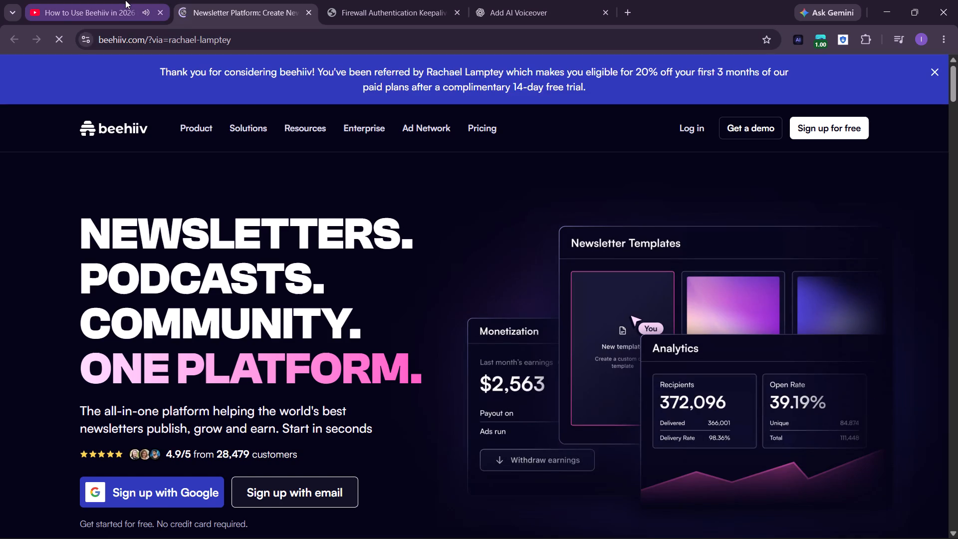
pyautogui.click(125, 0)
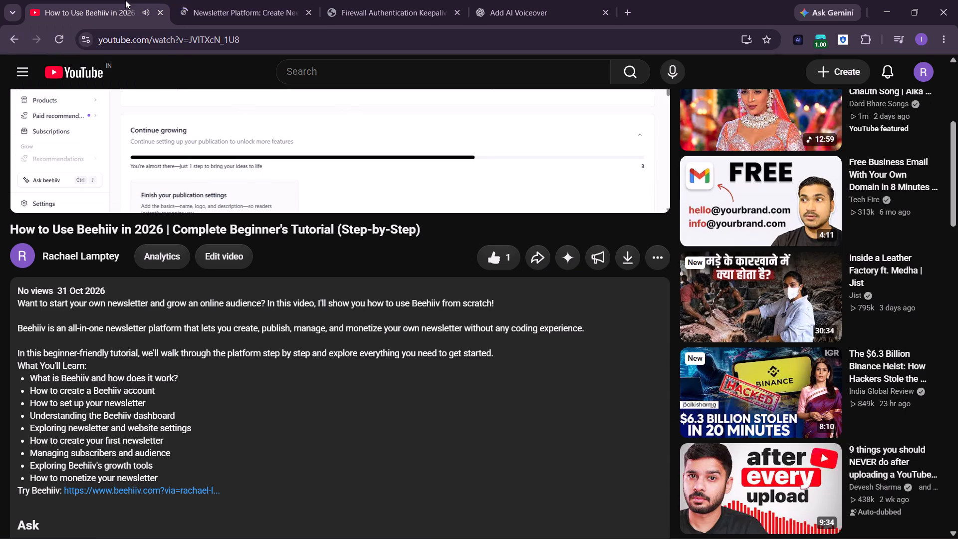
pyautogui.click(309, 10)
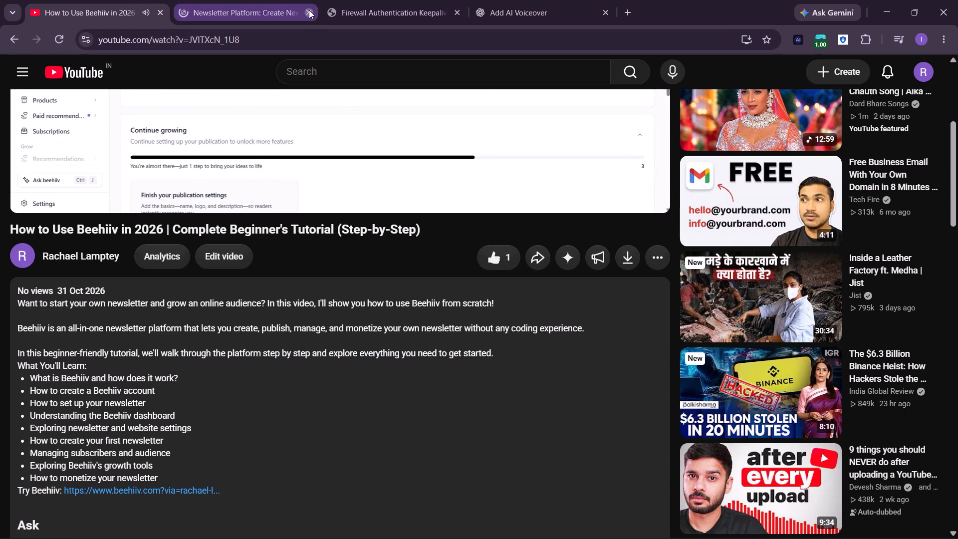
# Pause the Beehiiv tutorial video and copy its watch-page URL.
pyautogui.click(345, 123)
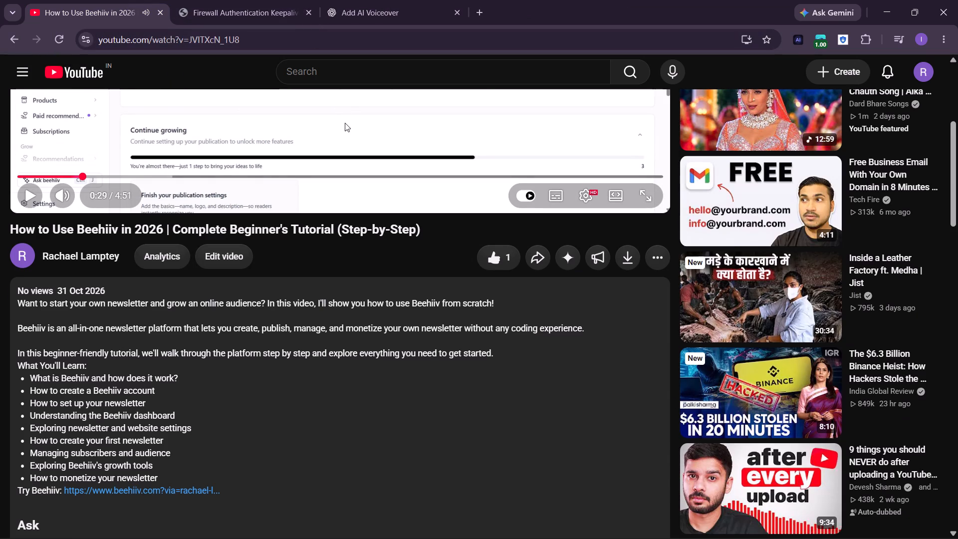
pyautogui.scroll(7, 345, 123)
pyautogui.click(363, 35)
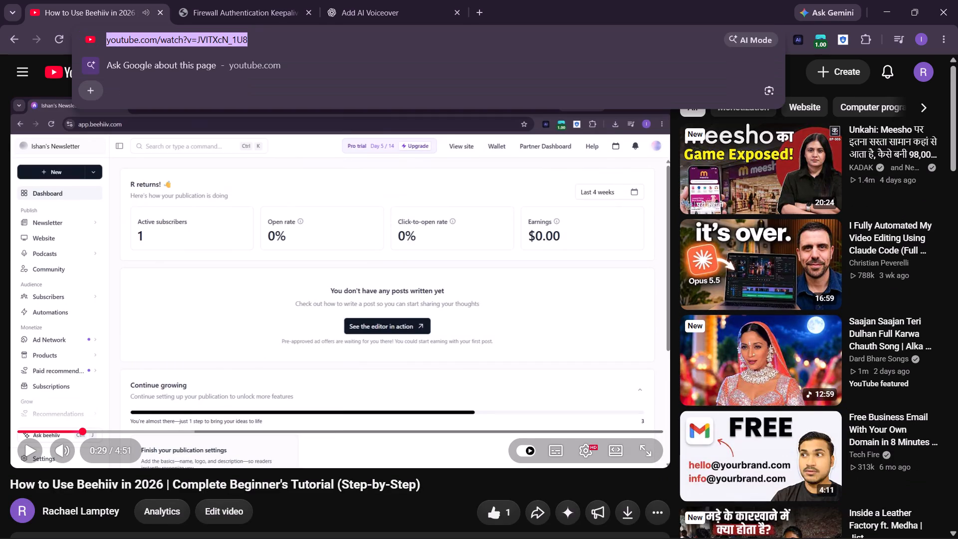
pyautogui.hotkey('ctrl', 'c')
# Open a new browser tab.
pyautogui.click(484, 6)
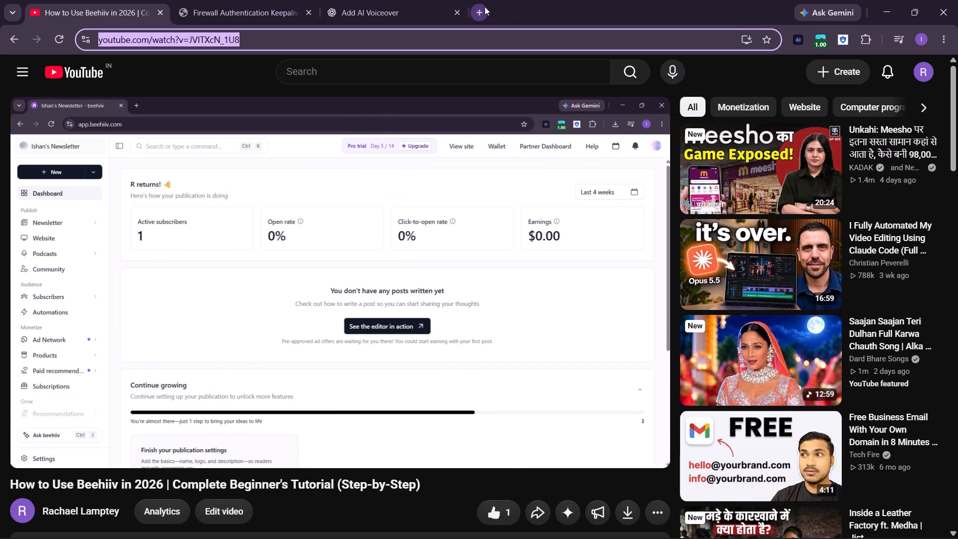
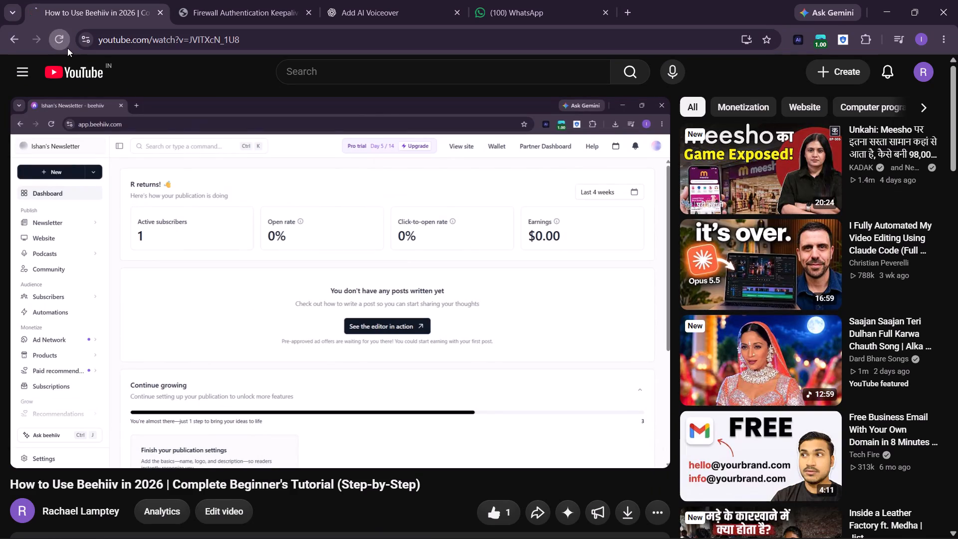
# Pause the reloaded Beehiiv tutorial video and check the views, likes and description on its watch page.
pyautogui.click(169, 70)
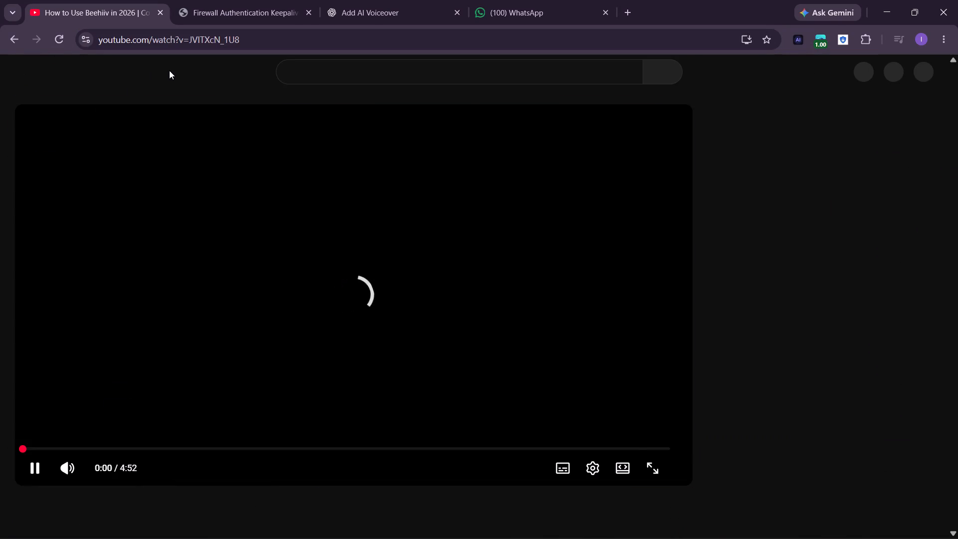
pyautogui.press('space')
pyautogui.scroll(-1, 320, 230)
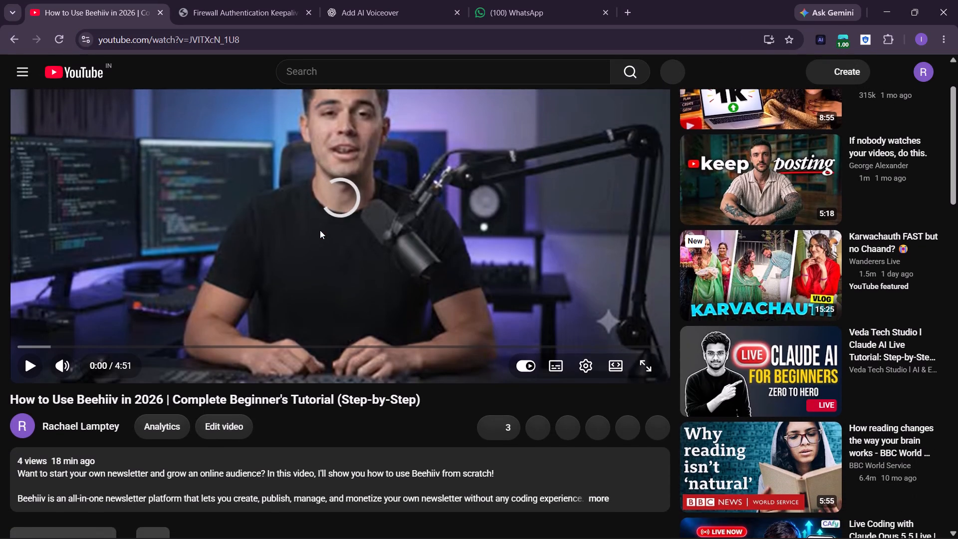
pyautogui.scroll(-1, 320, 230)
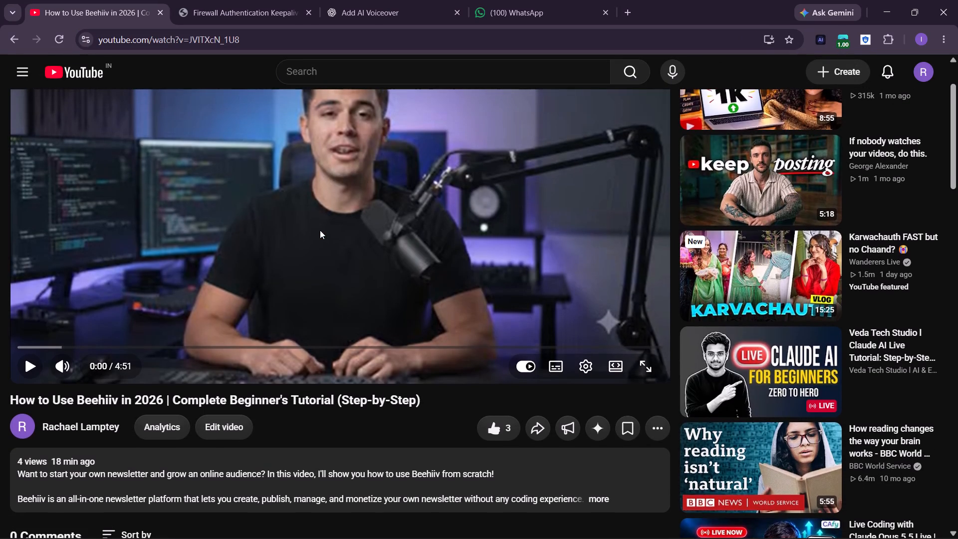
pyautogui.scroll(-1, 320, 230)
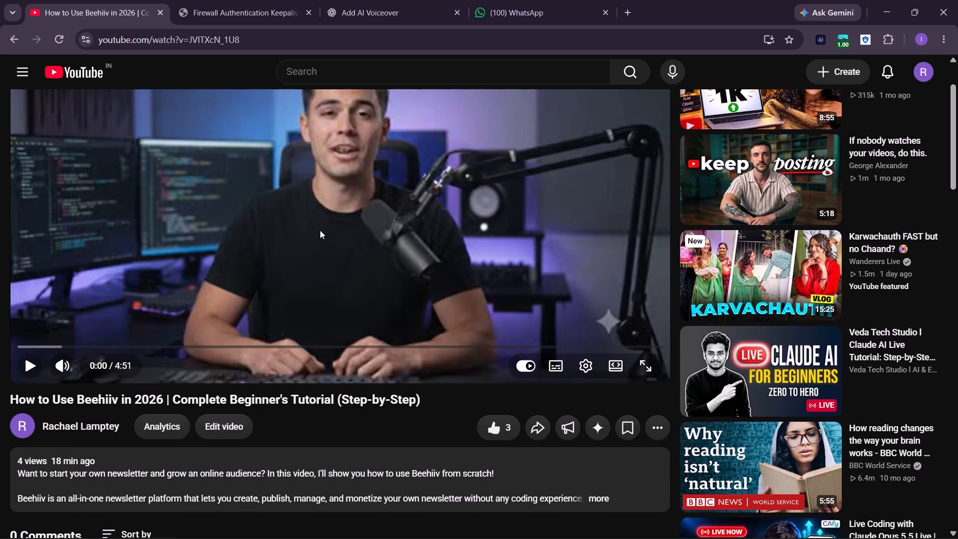
pyautogui.scroll(-1, 320, 230)
pyautogui.scroll(4, 320, 230)
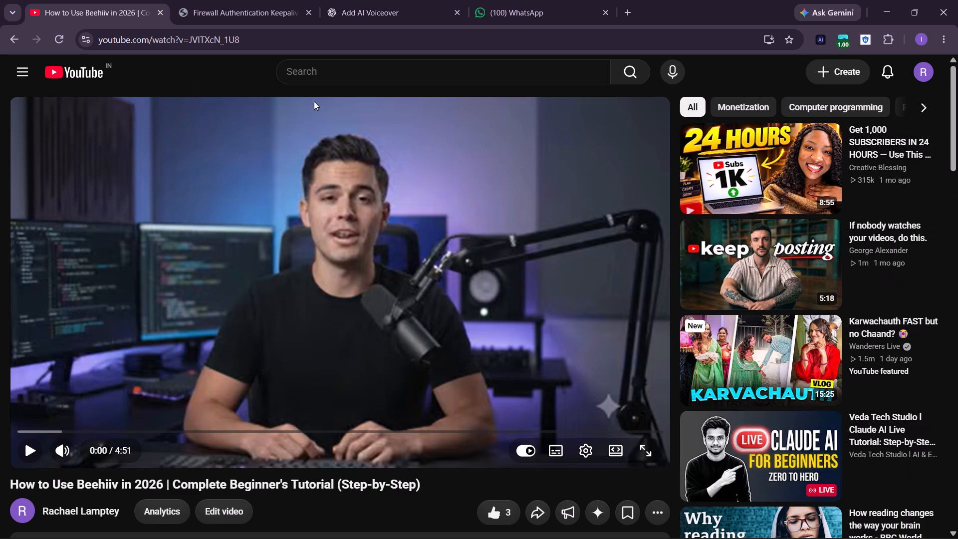